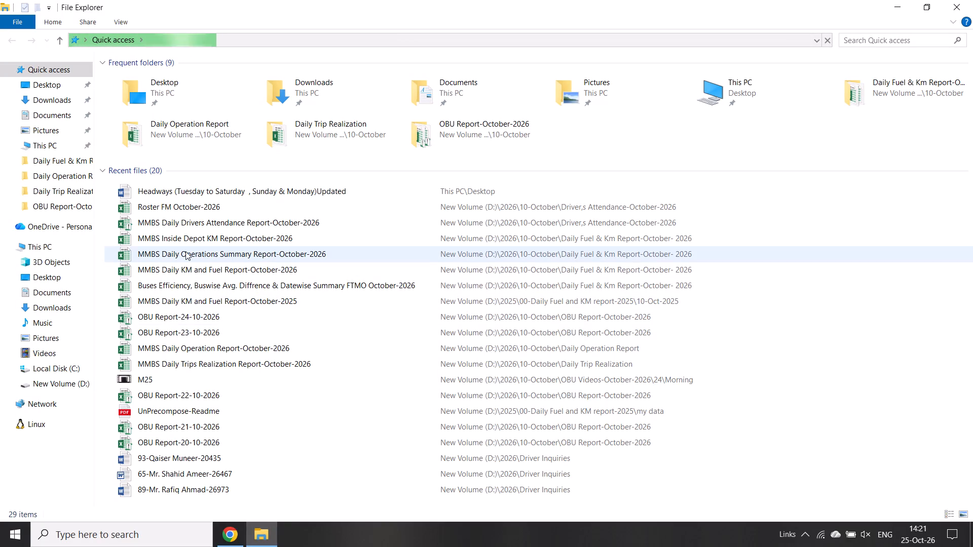
# Open the Roster FM October-2026 workbook from the recent files.
pyautogui.doubleClick(199, 205)
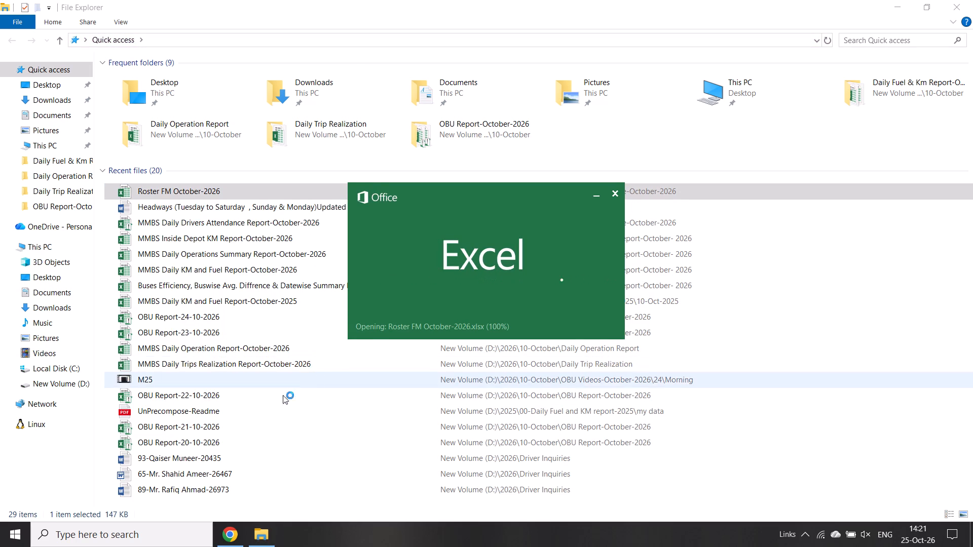
# Remove the filter from the Drivers duty roster so that all driver rows are listed.
pyautogui.click(212, 316)
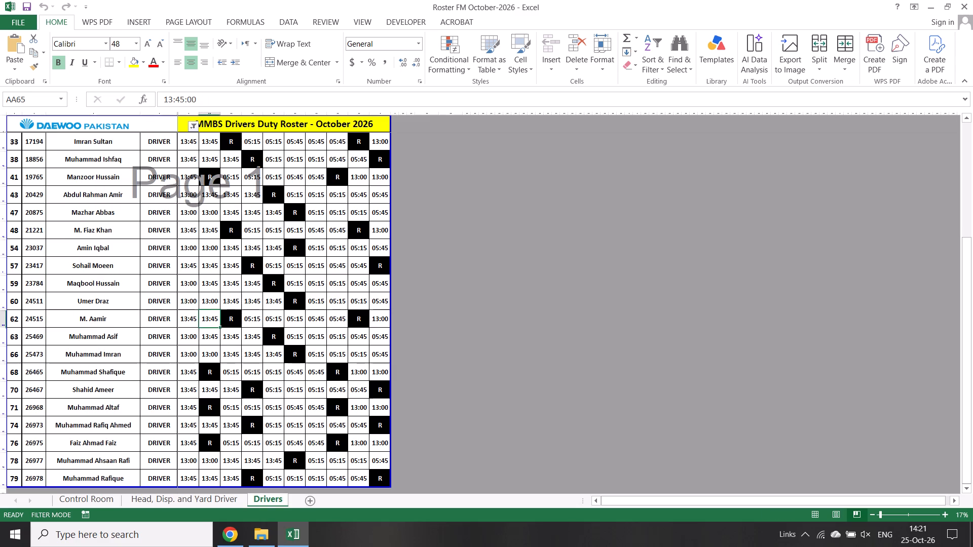
pyautogui.hotkey('ctrl', 'shift', 'l')
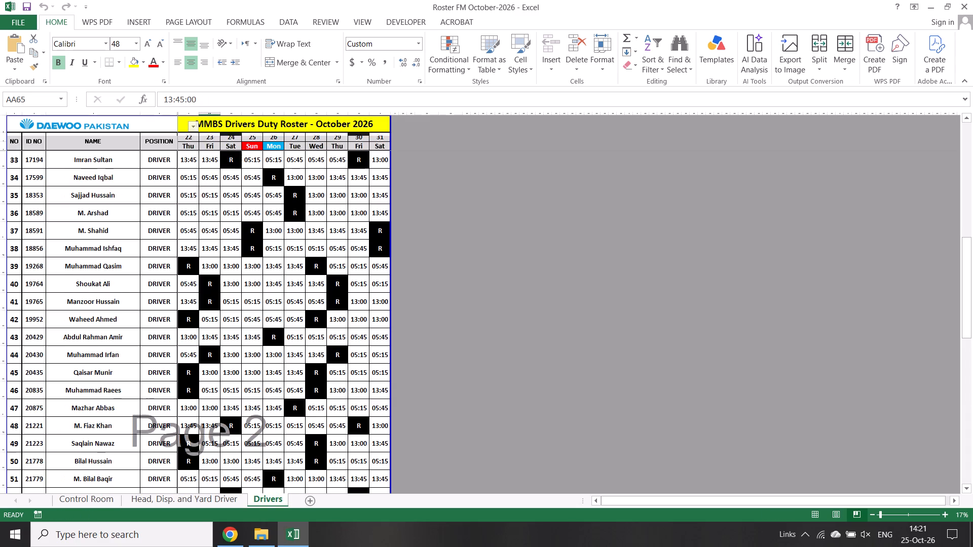
pyautogui.click(211, 121)
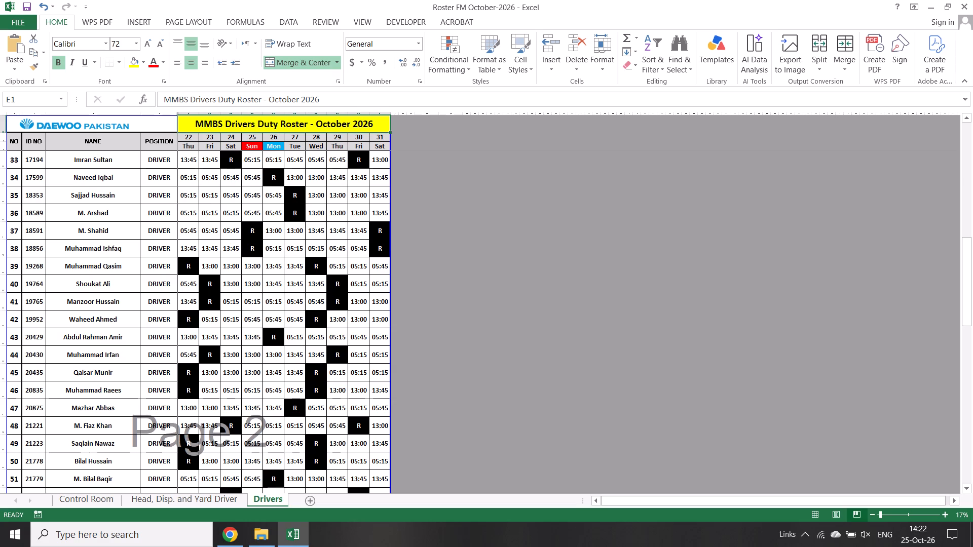
# Remove the filter from the Head, Disp. and Yard Driver sheet so that all roster rows are listed.
pyautogui.click(177, 497)
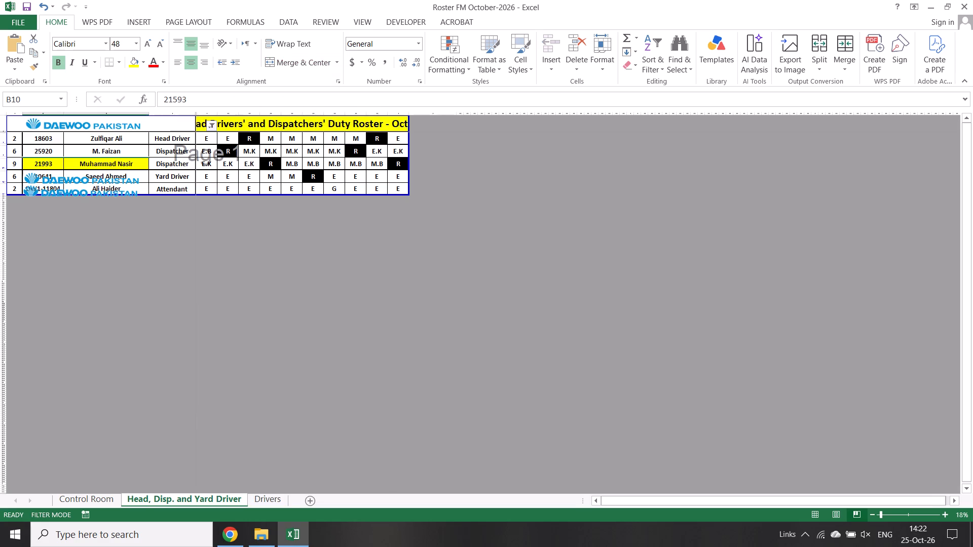
pyautogui.click(261, 138)
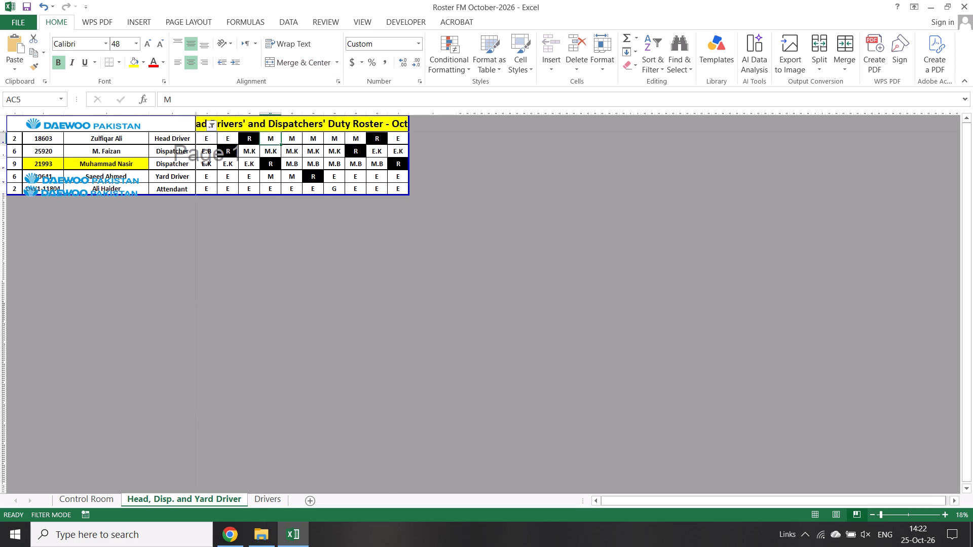
pyautogui.hotkey('ctrl', 'shift', 'l')
pyautogui.click(262, 123)
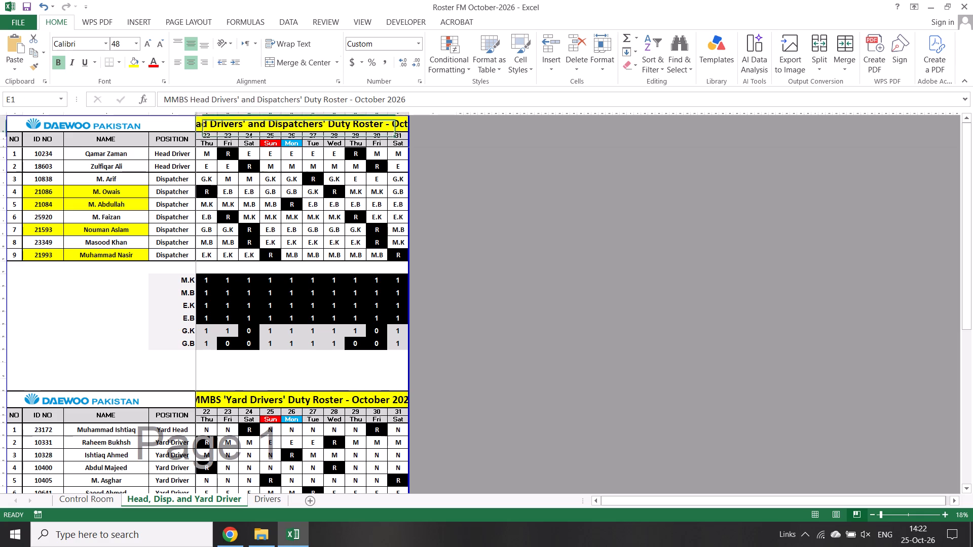
pyautogui.scroll(12, 296, 221)
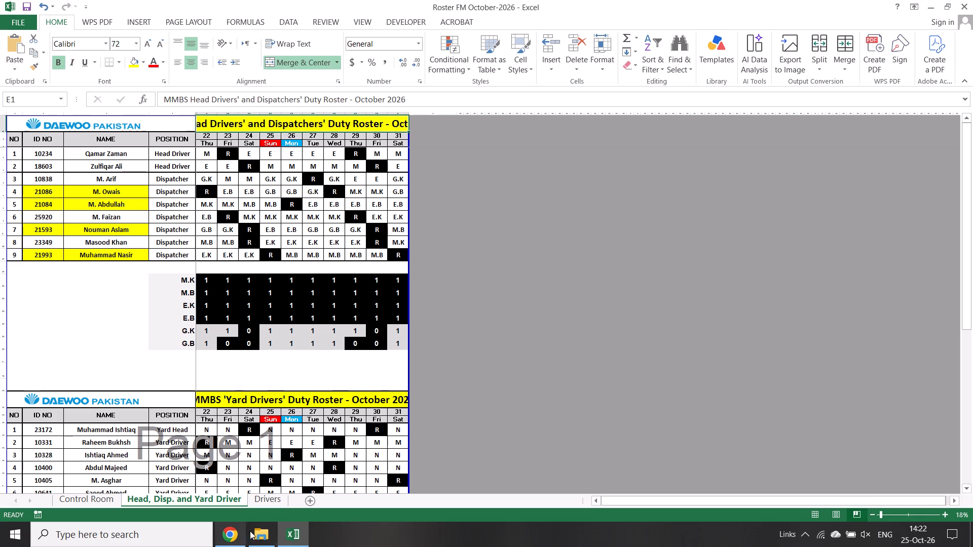
# Search the Drivers sheet for "abid", go through the matches, and close the search.
pyautogui.click(271, 503)
pyautogui.scroll(5, 54, 309)
pyautogui.click(105, 245)
pyautogui.scroll(4, 134, 351)
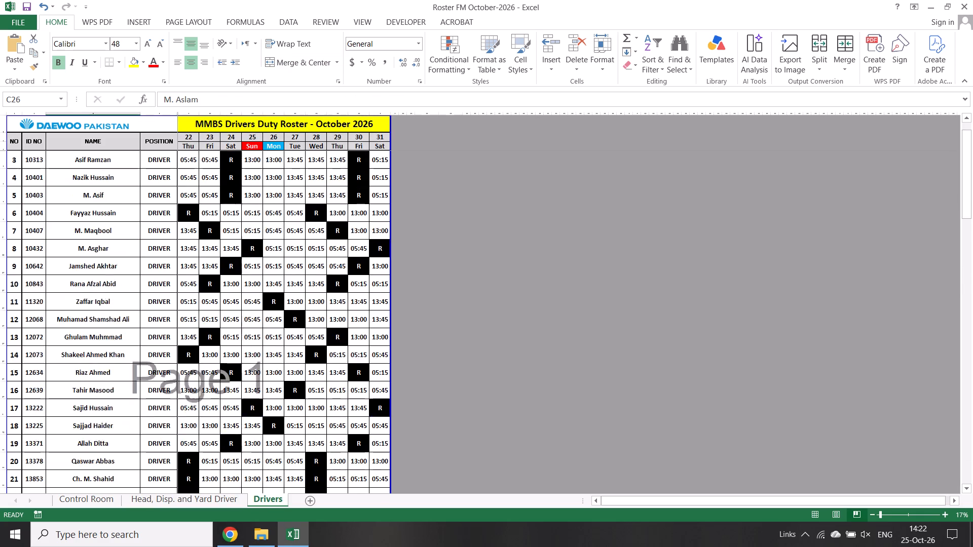
pyautogui.scroll(19, 136, 361)
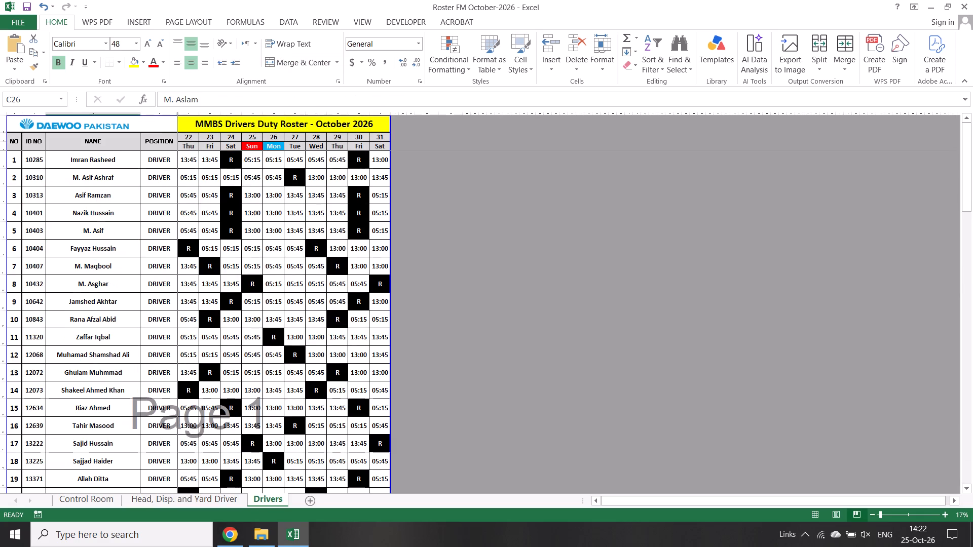
pyautogui.hotkey('ctrl', 'f')
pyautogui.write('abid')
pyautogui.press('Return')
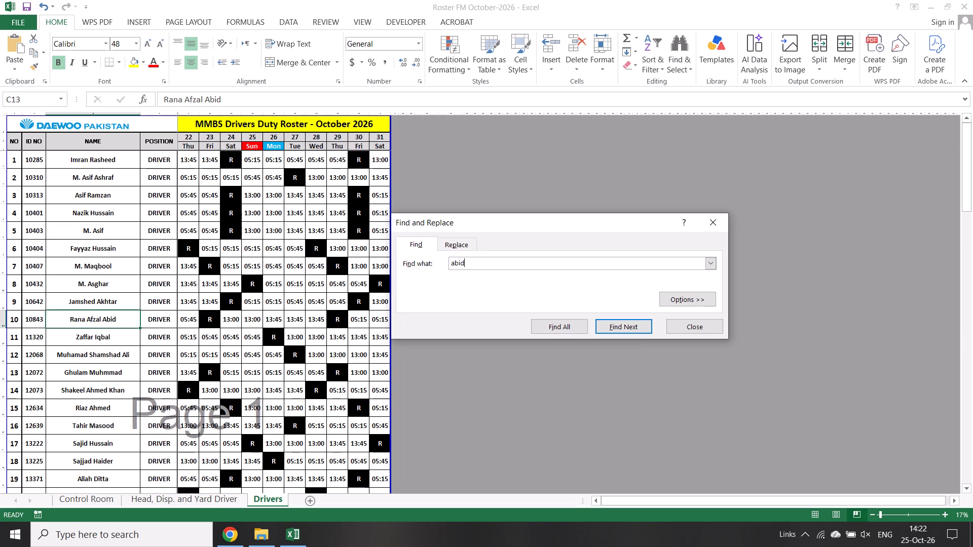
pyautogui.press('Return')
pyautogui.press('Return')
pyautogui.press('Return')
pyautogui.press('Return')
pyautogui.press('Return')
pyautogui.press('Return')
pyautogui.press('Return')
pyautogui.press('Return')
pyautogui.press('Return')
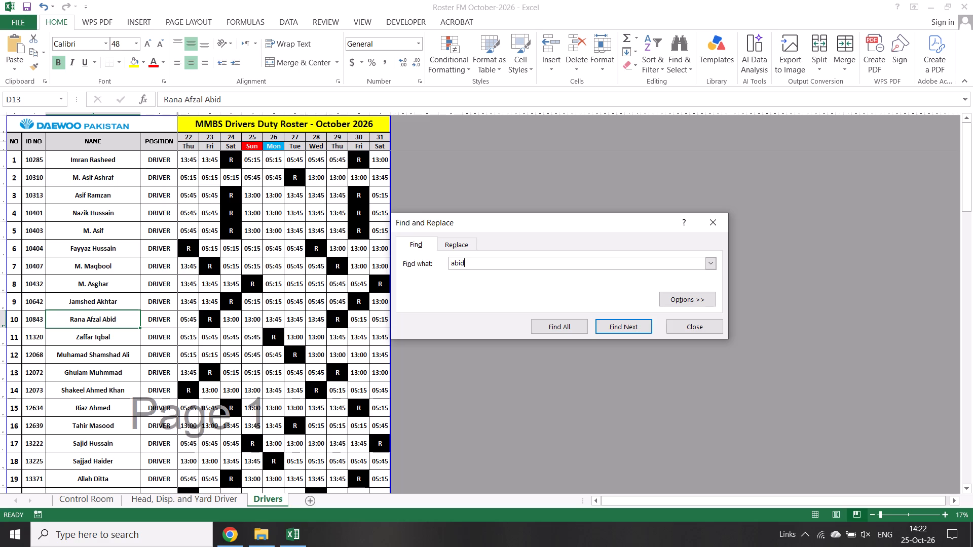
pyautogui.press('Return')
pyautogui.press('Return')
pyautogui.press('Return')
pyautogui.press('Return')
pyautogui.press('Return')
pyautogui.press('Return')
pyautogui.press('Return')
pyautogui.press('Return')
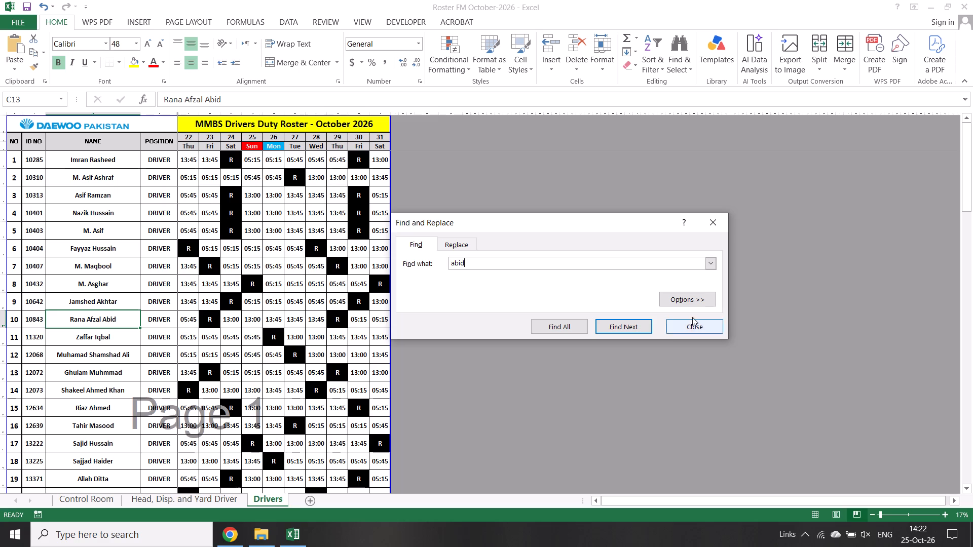
pyautogui.click(708, 330)
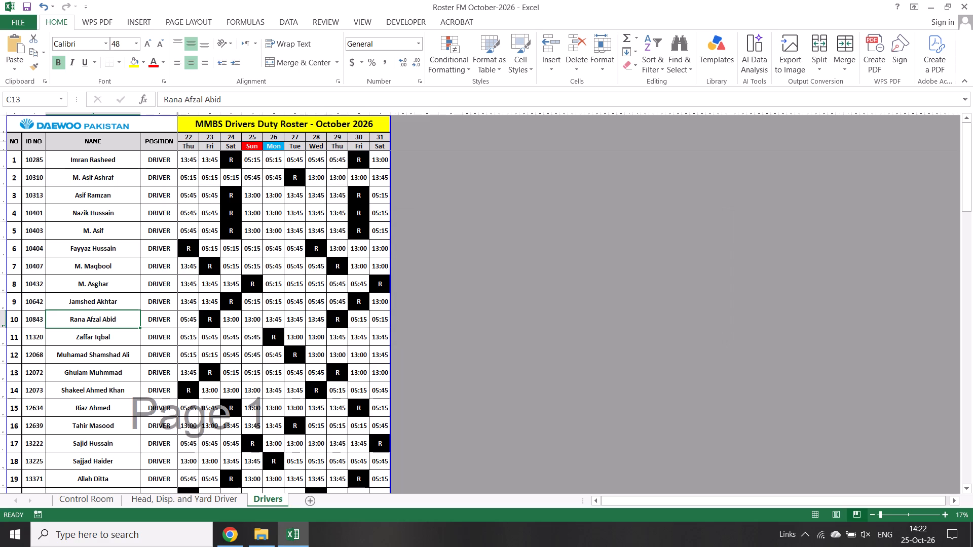
# Search the Drivers sheet for "hassan", extend the search to that driver's full name, and close the search.
pyautogui.hotkey('ctrl', 'f')
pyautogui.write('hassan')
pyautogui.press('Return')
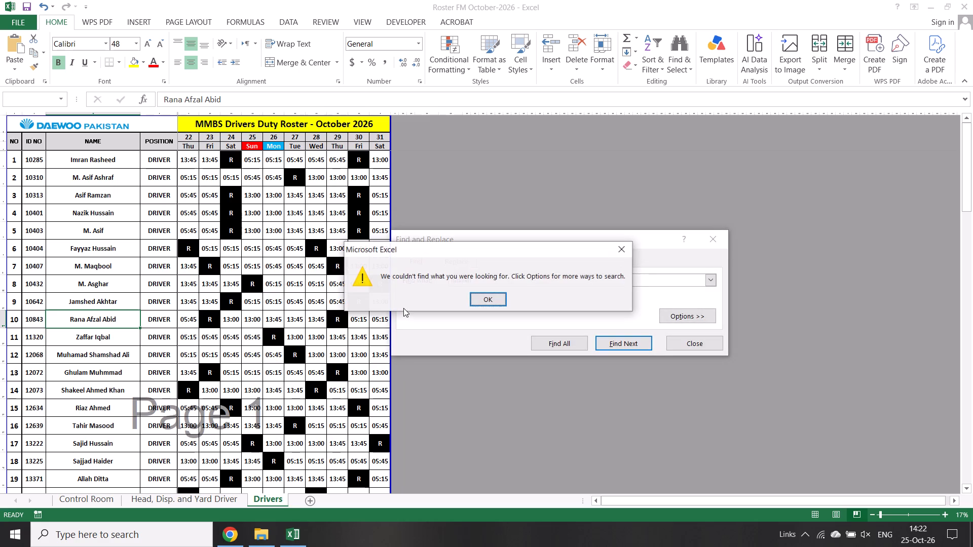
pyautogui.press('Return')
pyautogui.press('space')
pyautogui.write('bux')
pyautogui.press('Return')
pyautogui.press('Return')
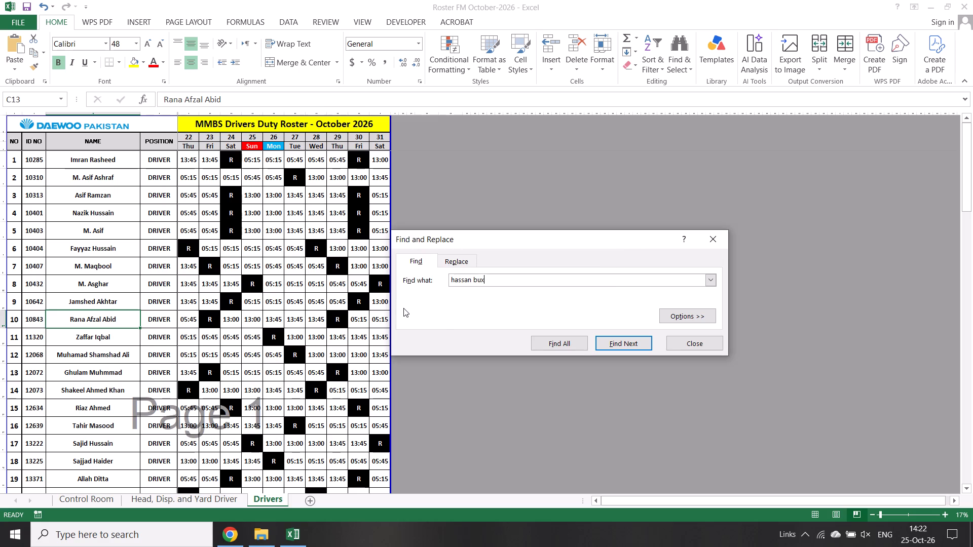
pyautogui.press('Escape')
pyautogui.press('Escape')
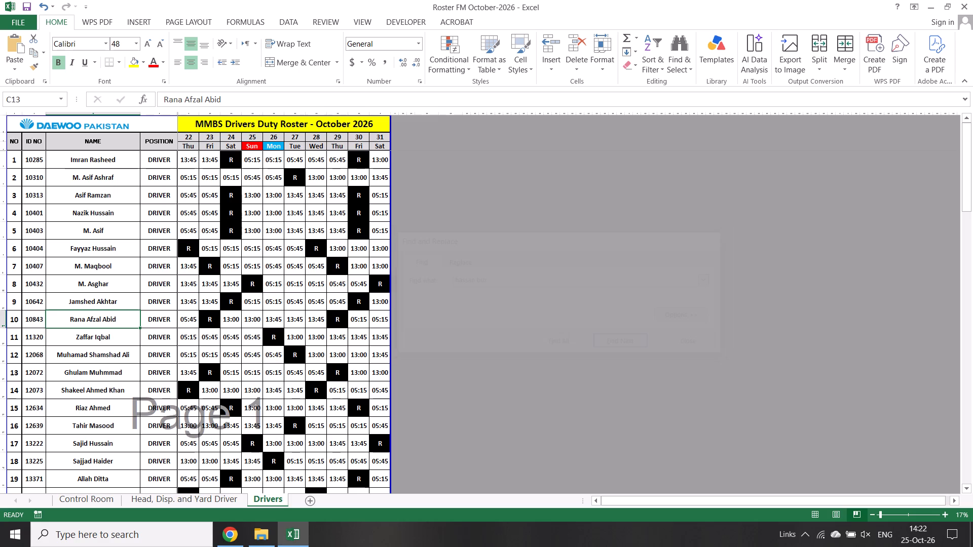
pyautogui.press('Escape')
# Search the Drivers sheet for the spelling "hasan" and again for "hassan", and close the search.
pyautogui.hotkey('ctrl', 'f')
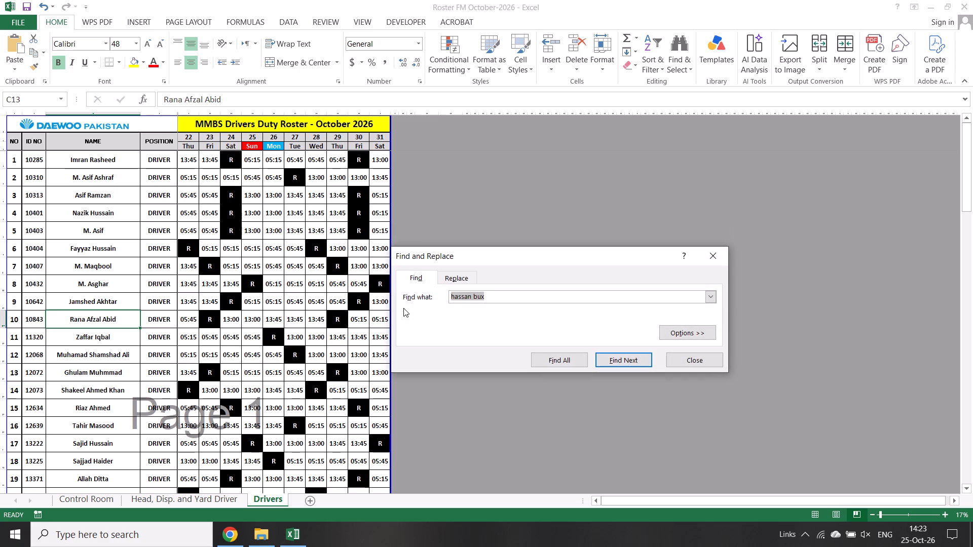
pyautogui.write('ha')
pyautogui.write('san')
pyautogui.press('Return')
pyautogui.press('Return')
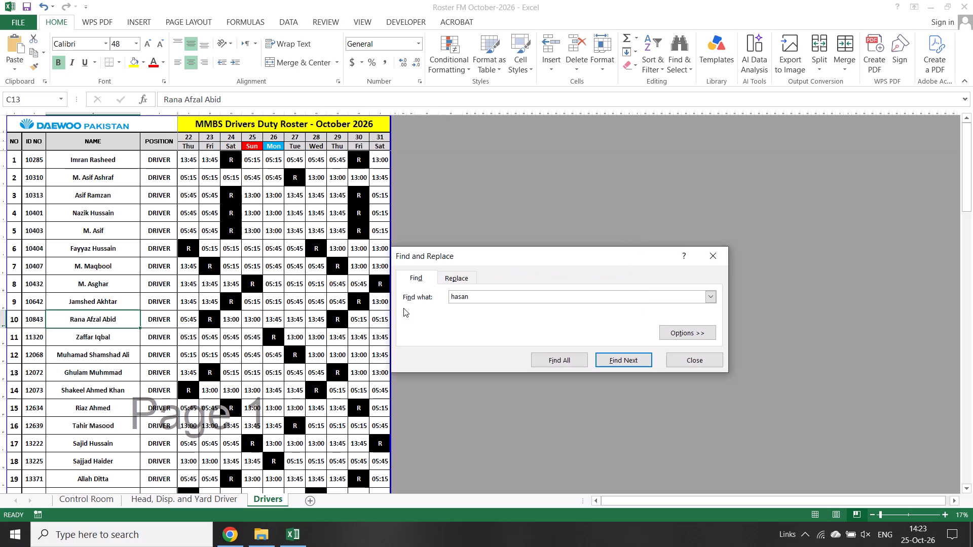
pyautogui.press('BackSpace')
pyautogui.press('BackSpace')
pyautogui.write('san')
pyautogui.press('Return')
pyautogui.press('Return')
pyautogui.click(710, 256)
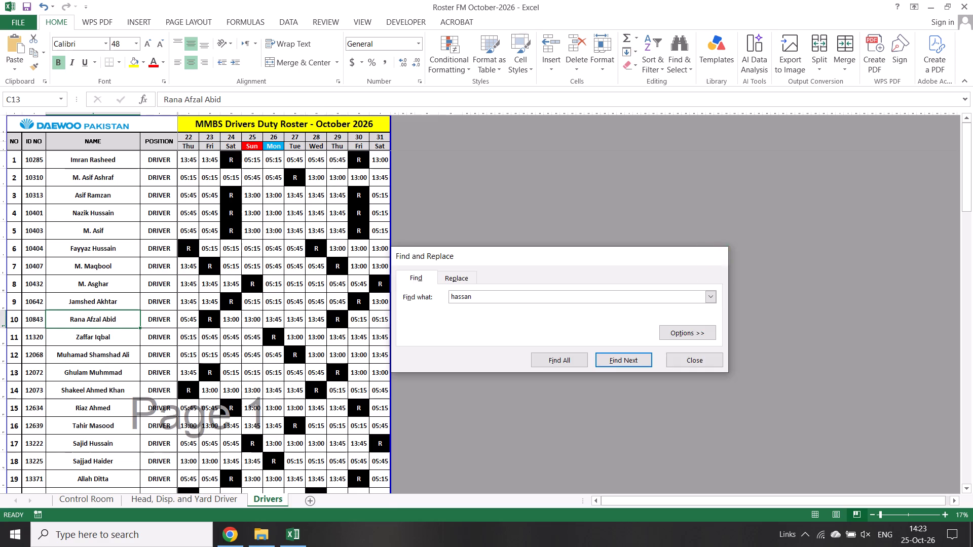
# Switch to File Explorer's Quick access view with the recent files.
pyautogui.click(280, 540)
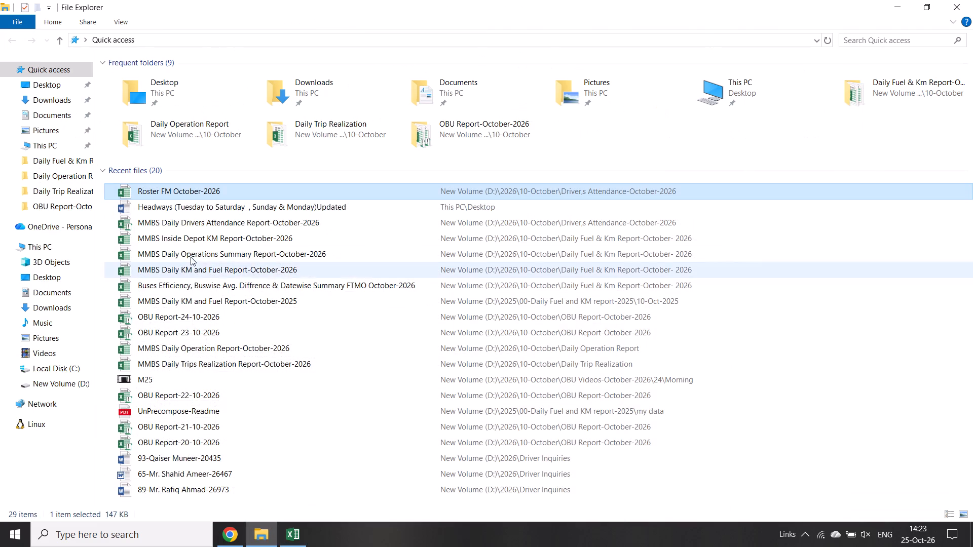
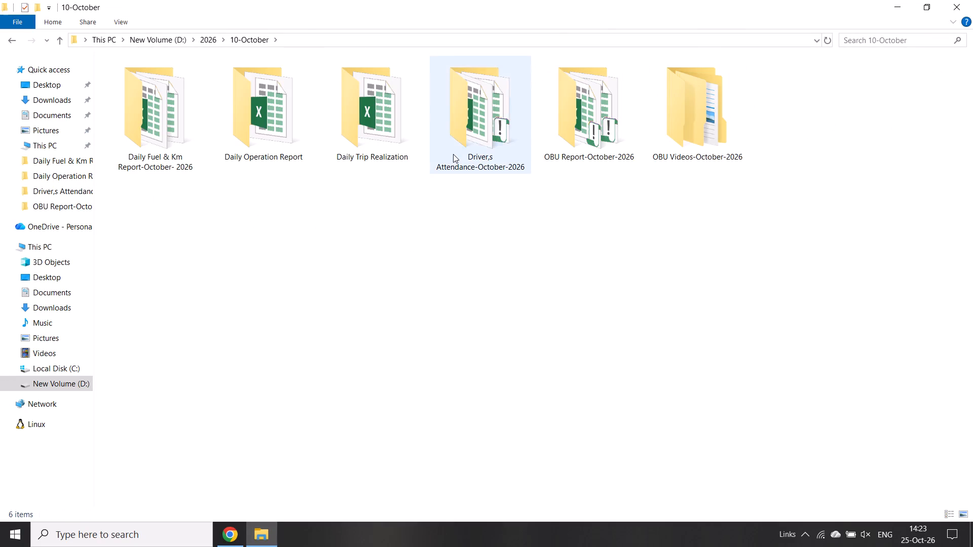
# Open the Roster FM October-2026 workbook and the MMBS Daily Drivers Attendance Report-October-2026 workbook together.
pyautogui.moveTo(182, 167); pyautogui.dragTo(168, 73)
pyautogui.press('Return')
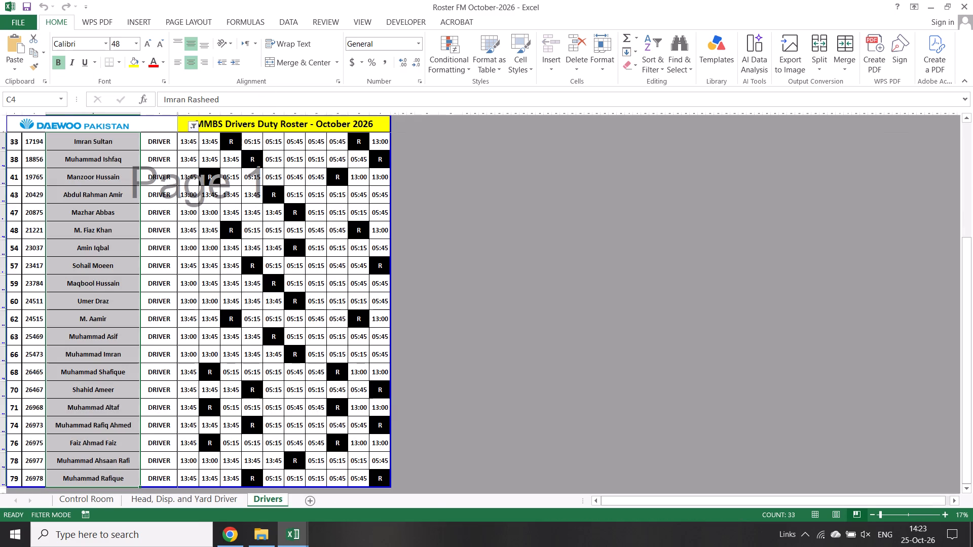
# Switch to the attendance report, search the 26-10-2026 sheet for "abid", go through the matches, and close the search.
pyautogui.click(262, 124)
pyautogui.hotkey('alt', 'Tab')
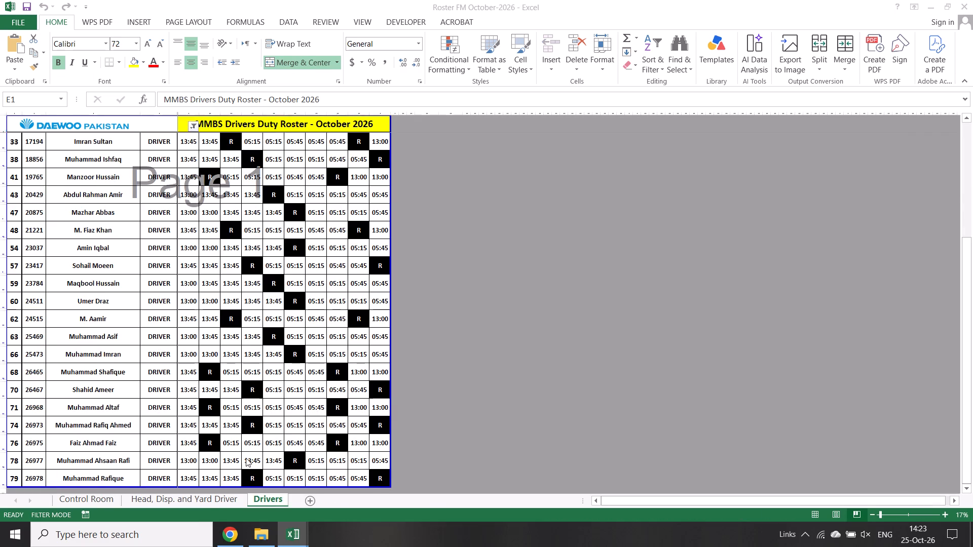
pyautogui.click(152, 326)
pyautogui.hotkey('ctrl', 'f')
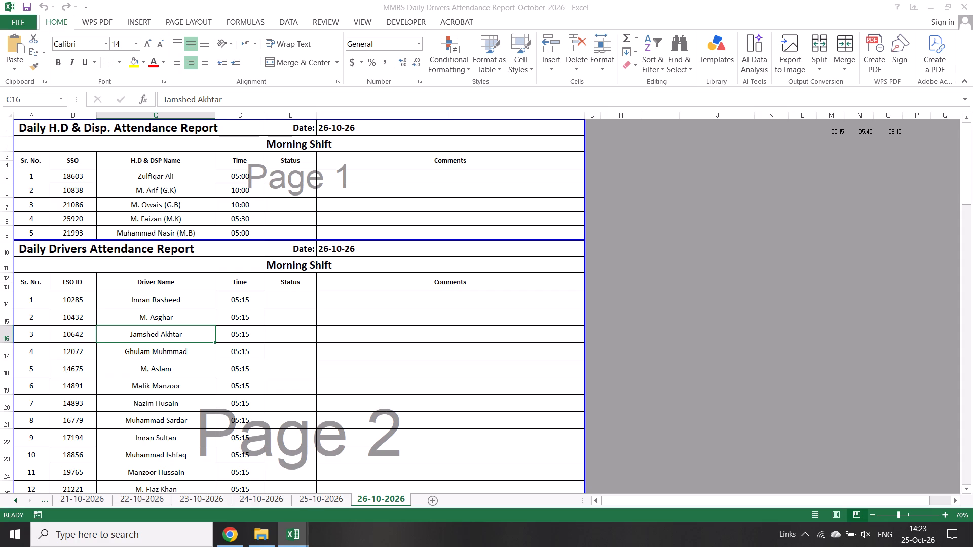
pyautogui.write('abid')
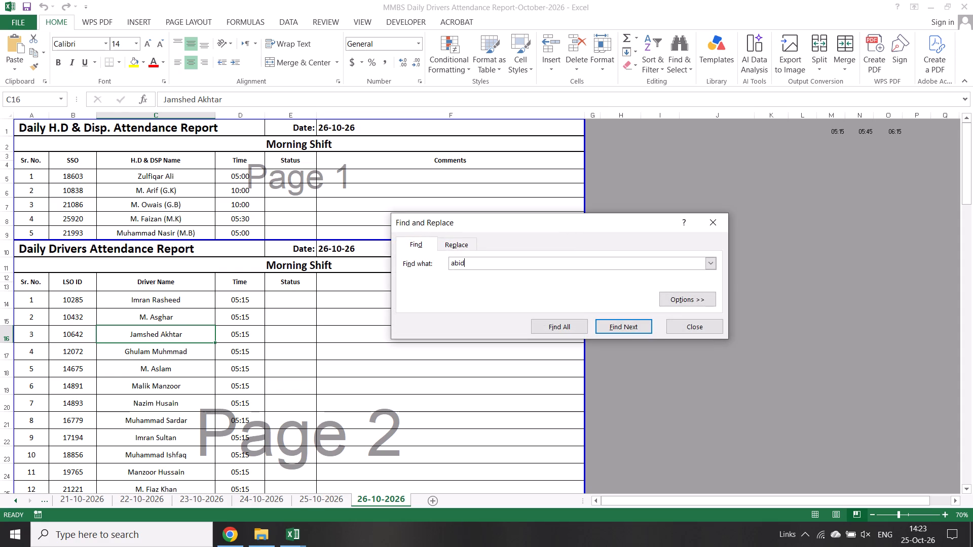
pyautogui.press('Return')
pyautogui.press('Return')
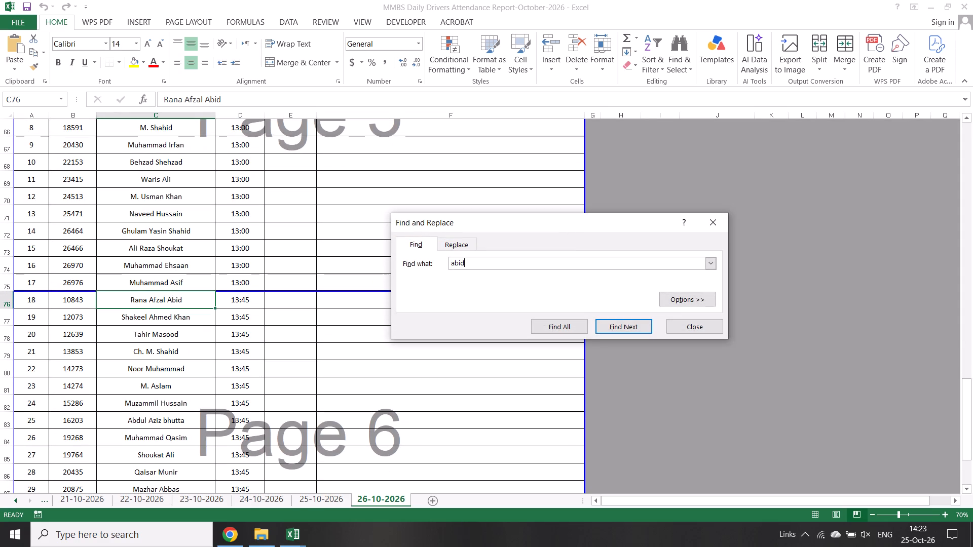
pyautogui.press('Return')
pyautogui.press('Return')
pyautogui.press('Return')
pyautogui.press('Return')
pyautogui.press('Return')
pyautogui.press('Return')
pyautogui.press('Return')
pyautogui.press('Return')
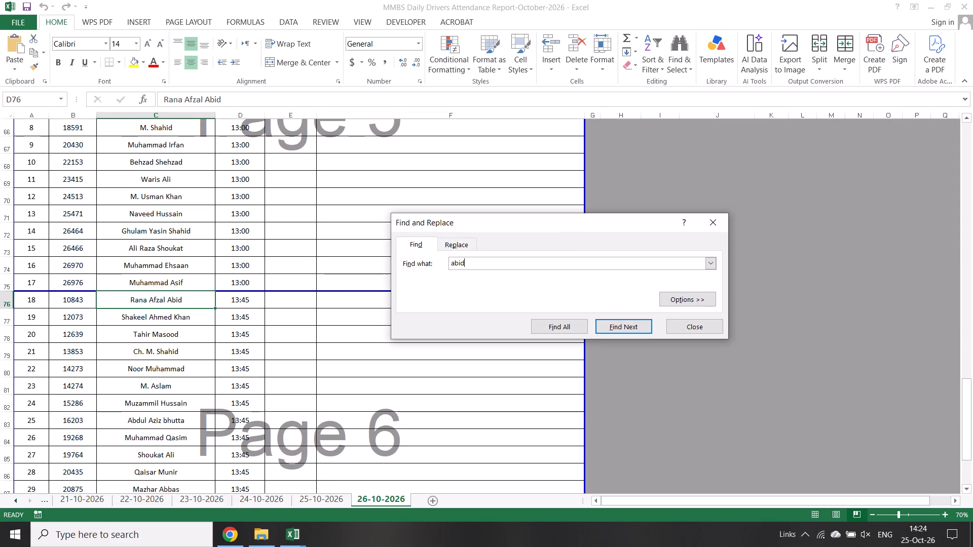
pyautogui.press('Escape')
# Search the attendance report's 26-10-2026 sheet for "hassan" and close the search.
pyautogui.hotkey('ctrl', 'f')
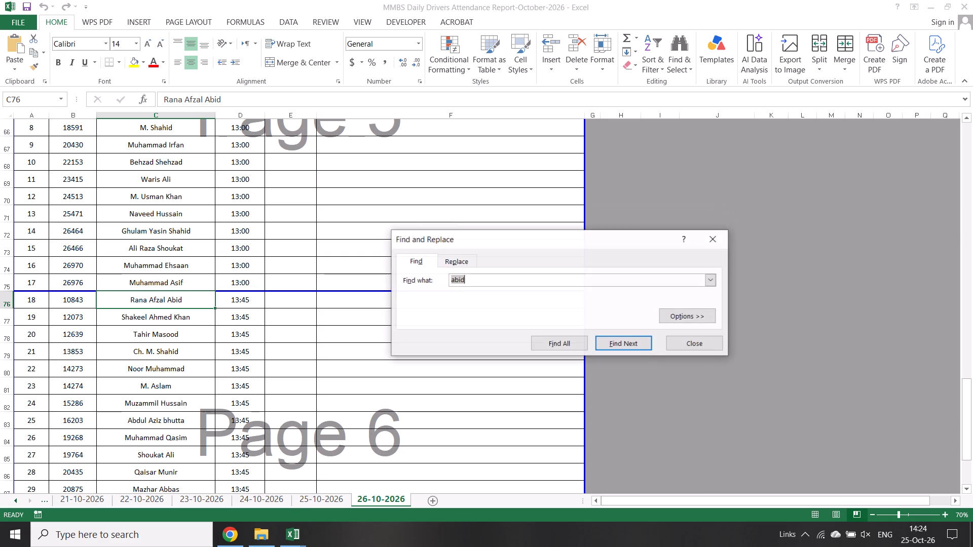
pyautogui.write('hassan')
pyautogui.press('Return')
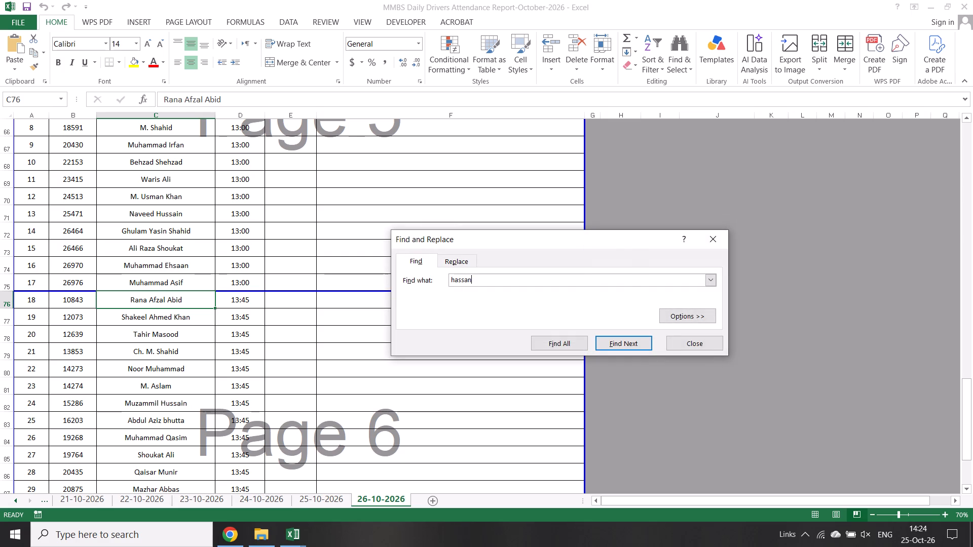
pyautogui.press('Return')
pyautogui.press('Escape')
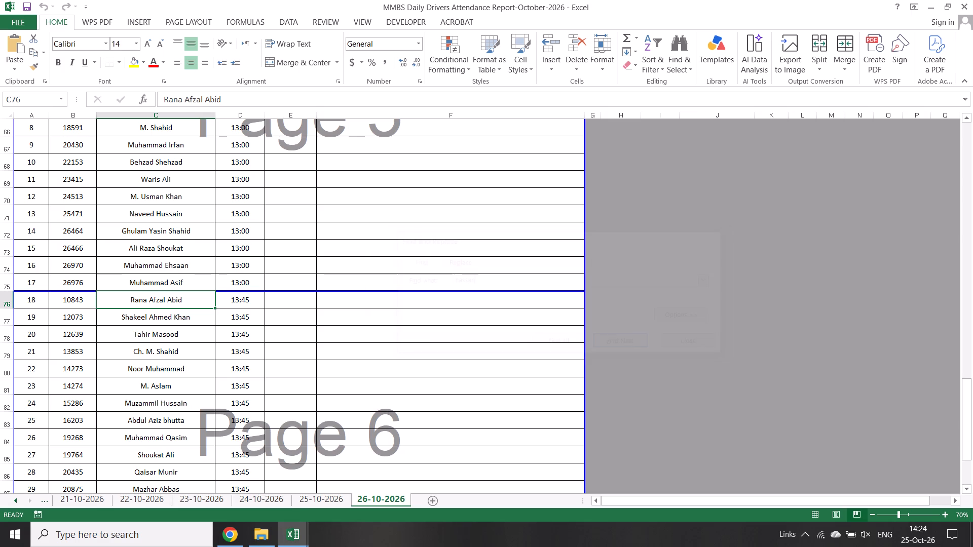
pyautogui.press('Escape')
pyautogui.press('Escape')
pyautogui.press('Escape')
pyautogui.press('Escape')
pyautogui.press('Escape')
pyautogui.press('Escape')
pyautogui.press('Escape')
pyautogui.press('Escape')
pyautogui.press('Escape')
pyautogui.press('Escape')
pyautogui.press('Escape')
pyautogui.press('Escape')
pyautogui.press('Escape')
# Switch back to the October 2026 roster workbook and remove the filter from the Drivers sheet.
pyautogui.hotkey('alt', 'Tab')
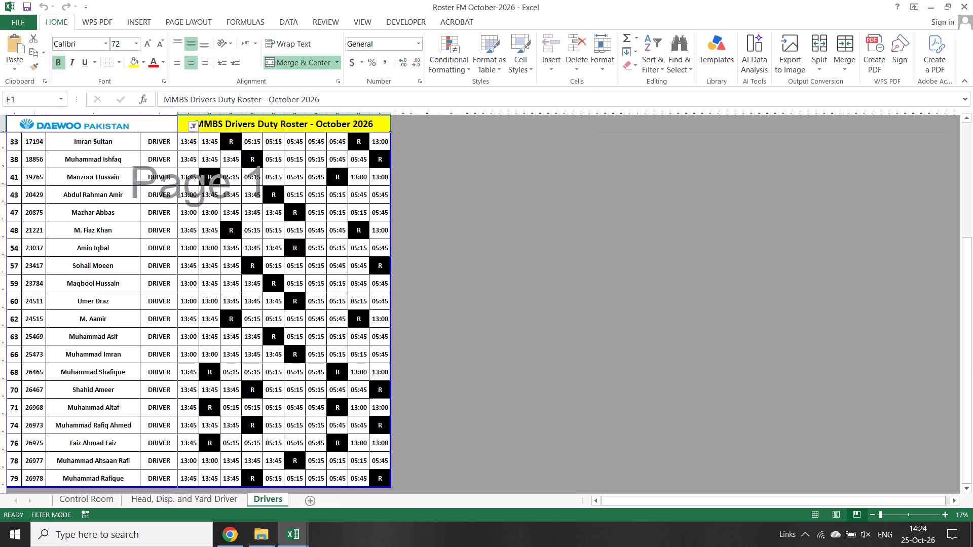
pyautogui.click(292, 122)
pyautogui.hotkey('ctrl', 'shift', 'l')
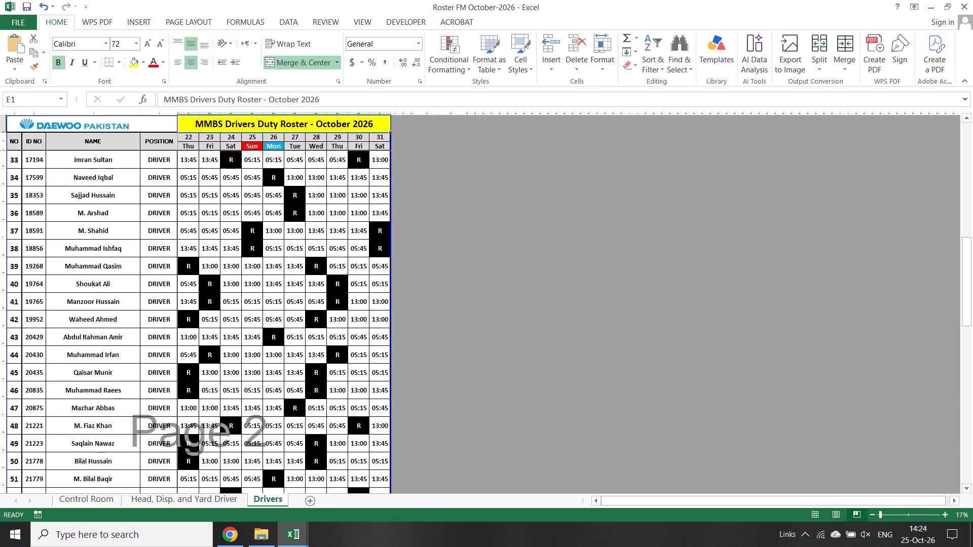
# Search the unfiltered Drivers sheet for "abid", go through the matches, and close the search.
pyautogui.hotkey('ctrl', 'f')
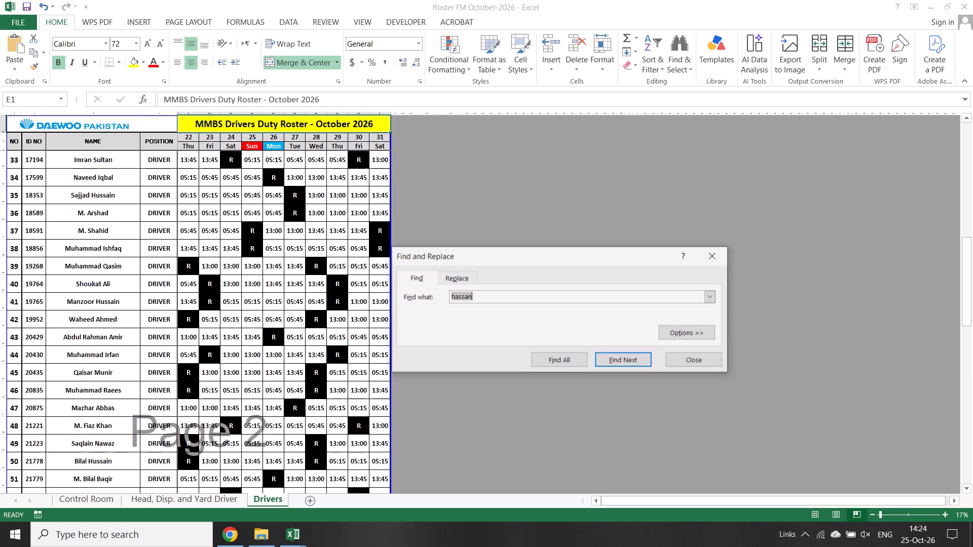
pyautogui.write('abid')
pyautogui.press('Return')
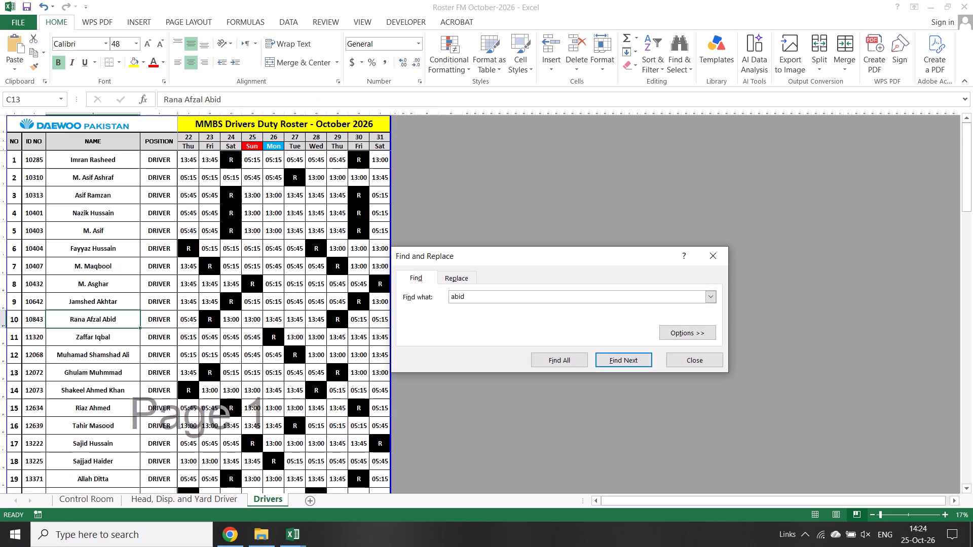
pyautogui.press('Return')
pyautogui.press('Return')
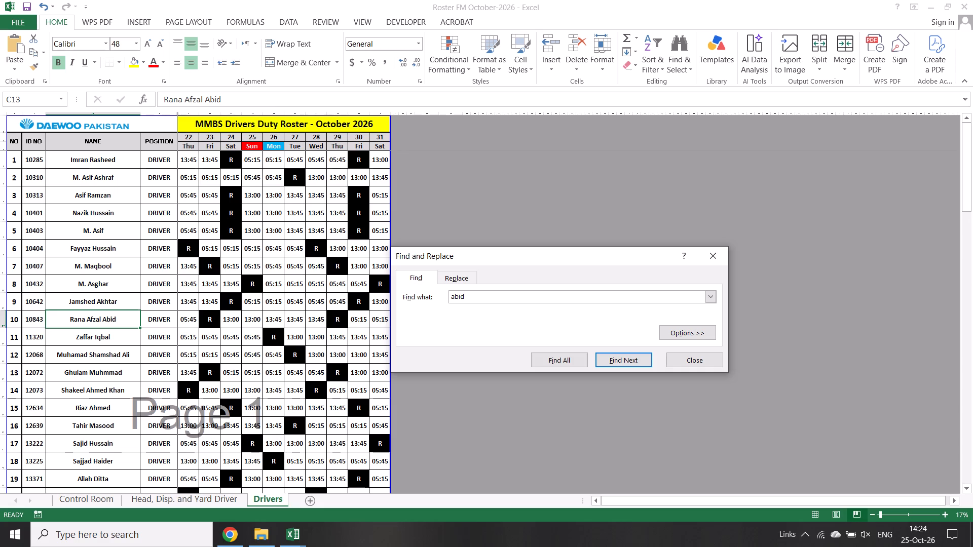
pyautogui.click(713, 261)
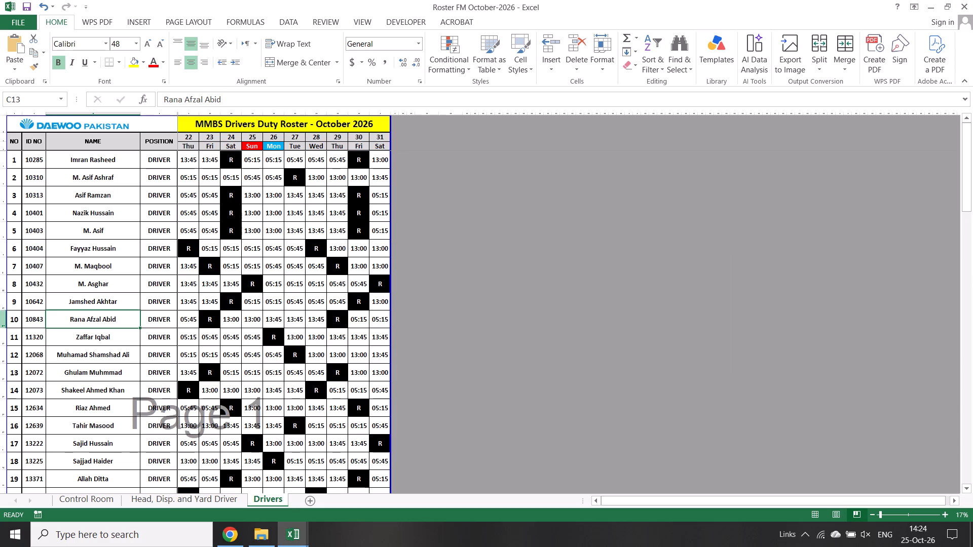
# Delete the entire row of driver number 10, the one matching "abid", from the Drivers sheet.
pyautogui.click(0, 320)
pyautogui.scroll(-16, 73, 420)
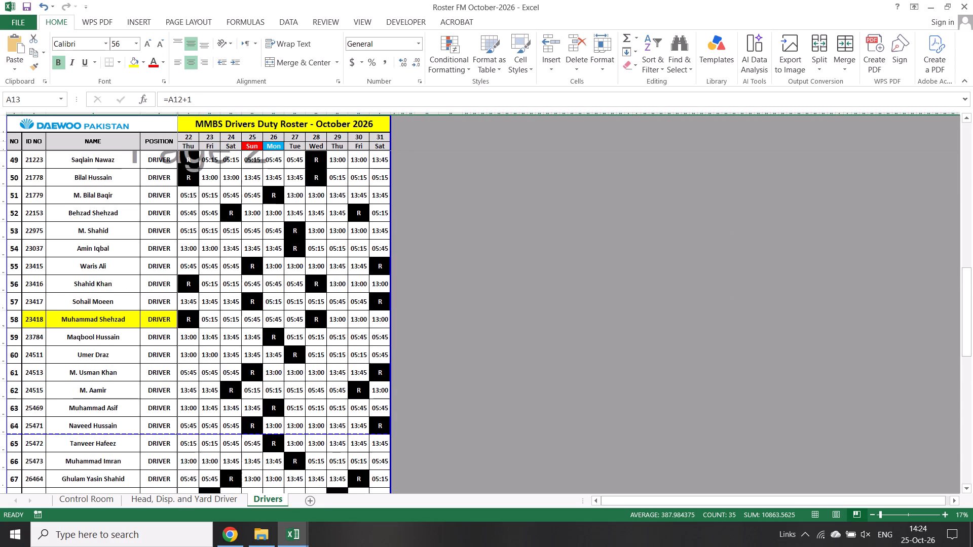
pyautogui.scroll(-9, 71, 433)
pyautogui.scroll(14, 70, 439)
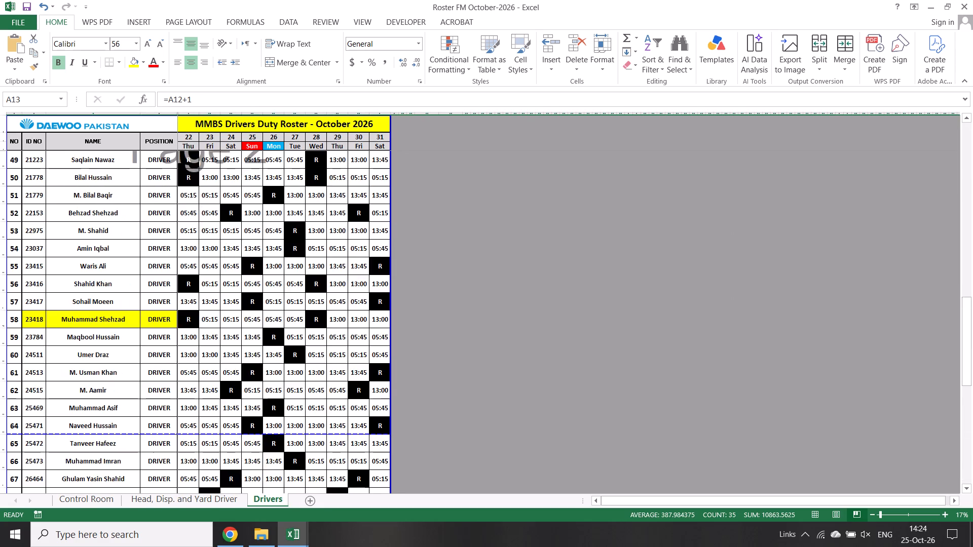
pyautogui.scroll(10, 70, 437)
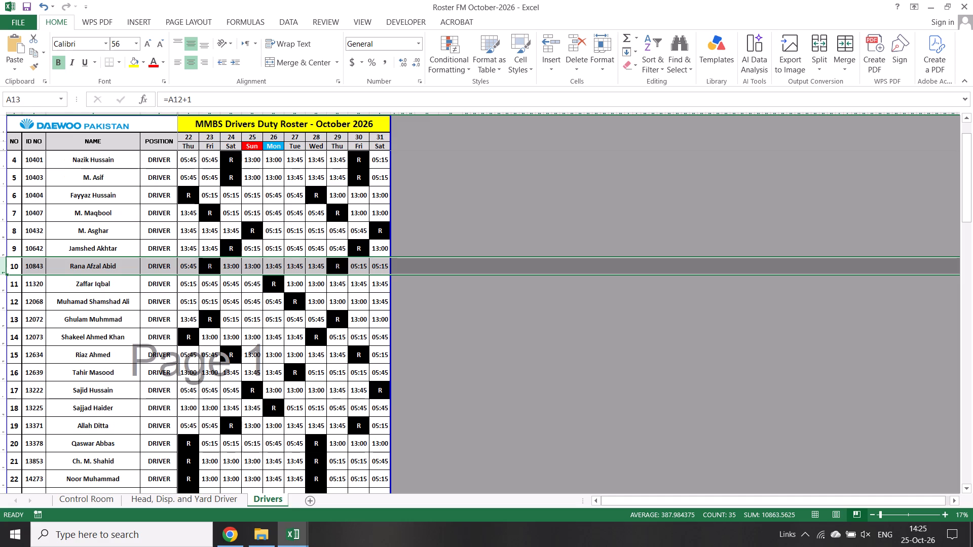
pyautogui.hotkey('ctrl', '-')
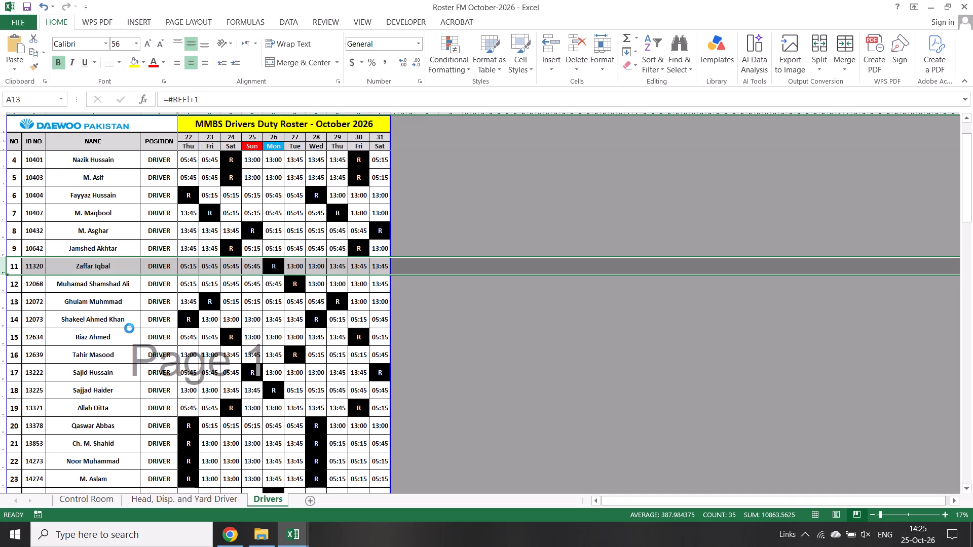
# Refill the NO column's numbering formula from drivers 8 and 9 down the list, check the numbering, and select the roster title.
pyautogui.click(21, 213)
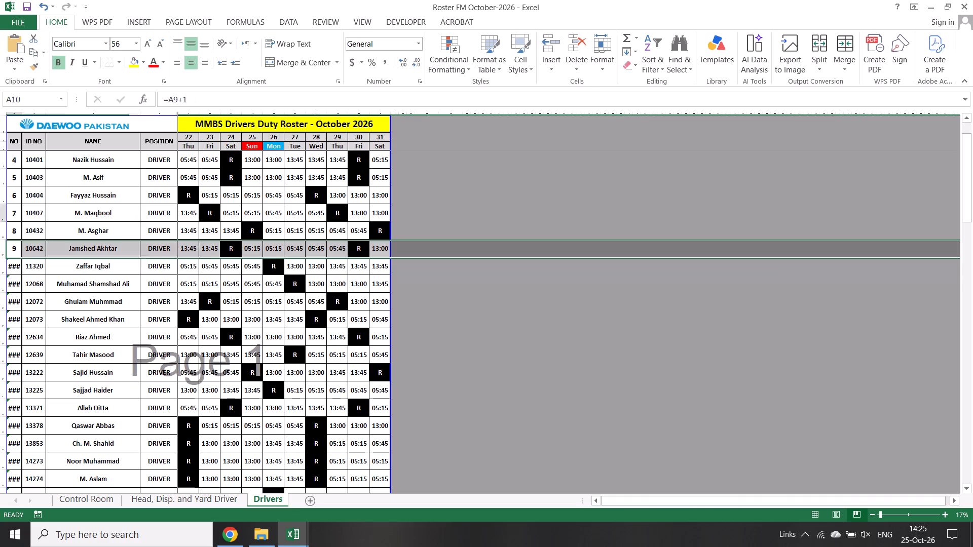
pyautogui.click(15, 235)
pyautogui.click(15, 249)
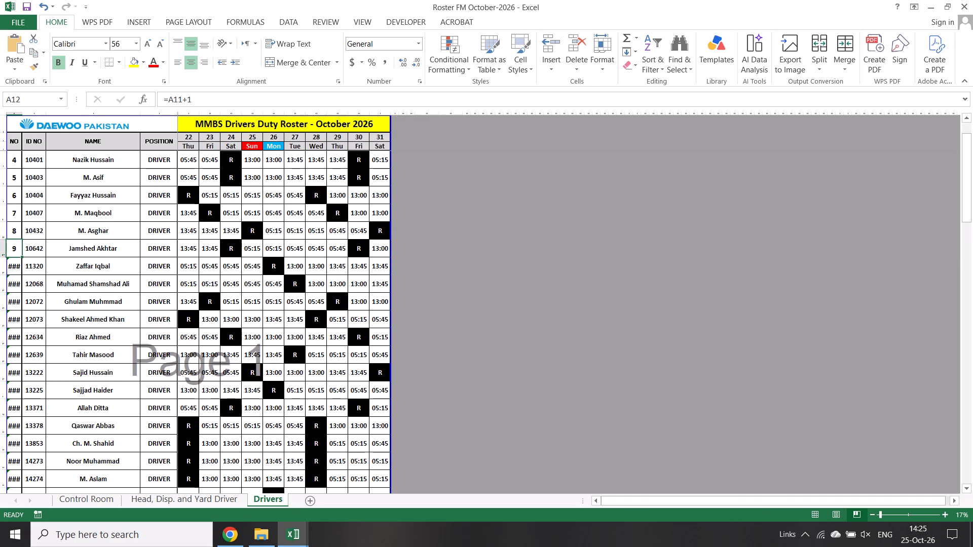
pyautogui.click(11, 270)
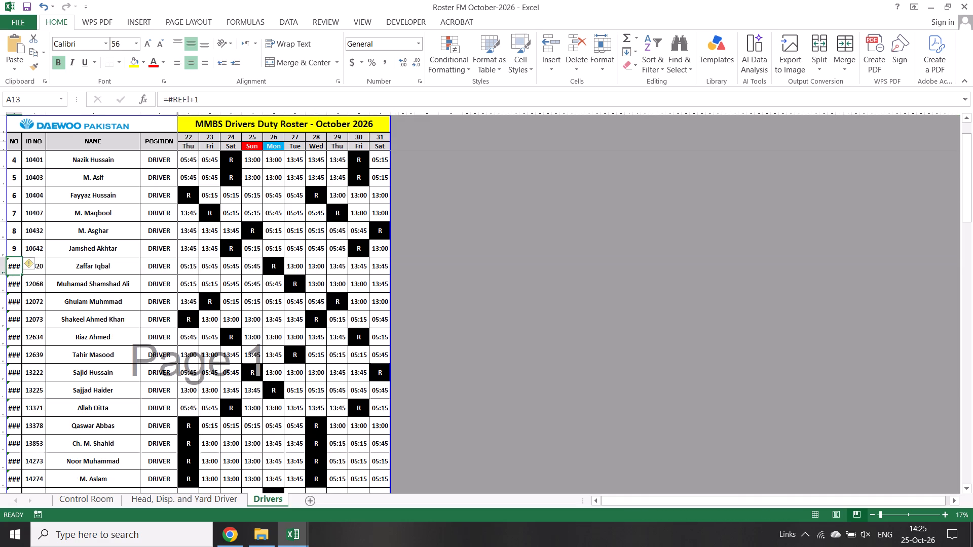
pyautogui.click(10, 250)
pyautogui.click(13, 247)
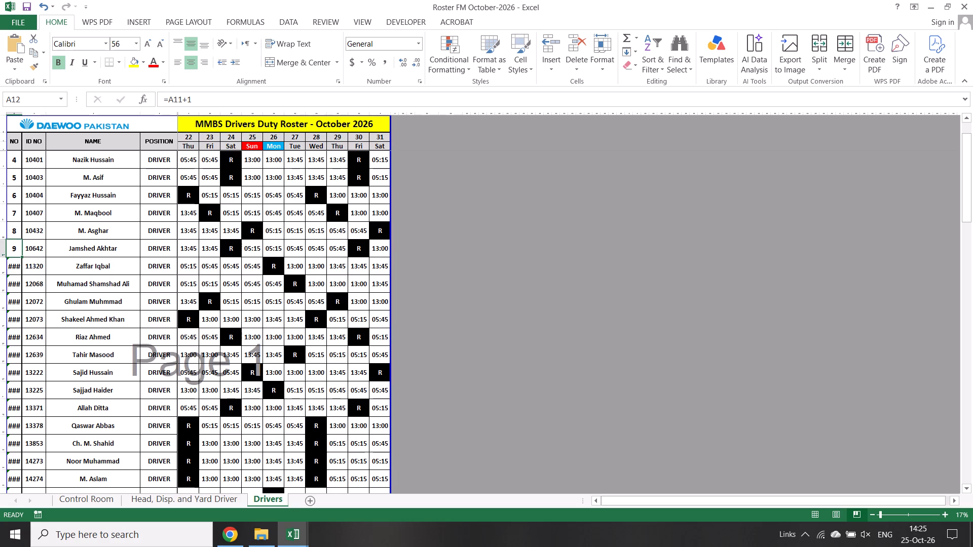
pyautogui.moveTo(15, 233); pyautogui.dragTo(15, 248)
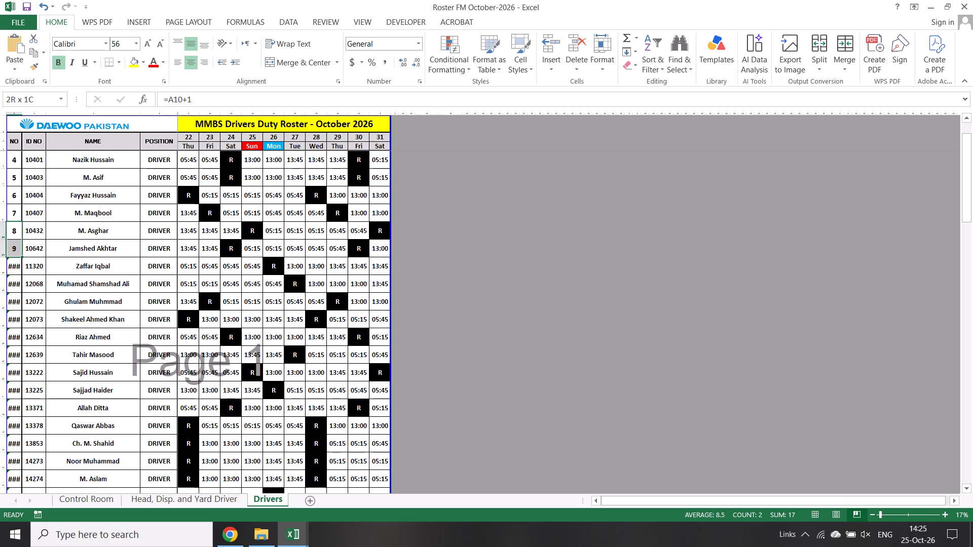
pyautogui.doubleClick(20, 255)
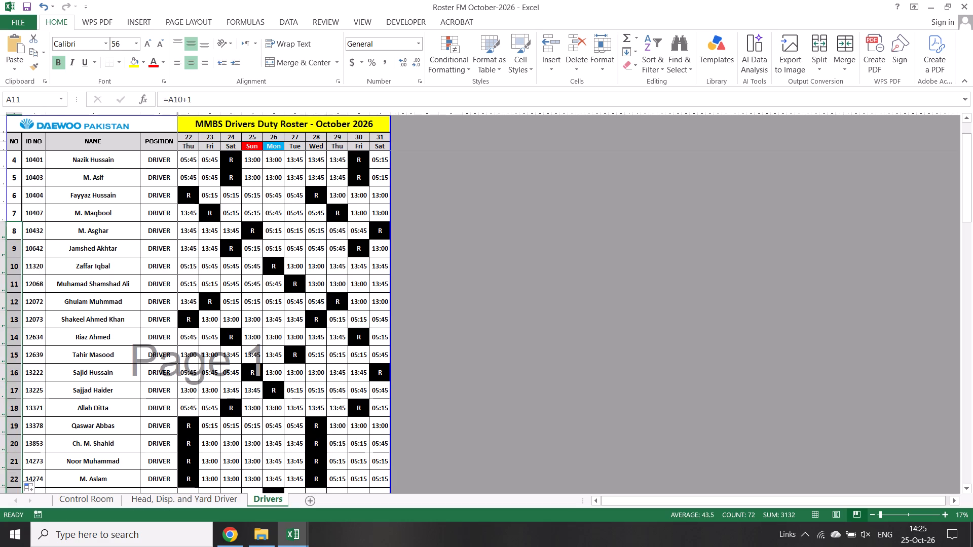
pyautogui.scroll(-15, 153, 408)
pyautogui.scroll(-8, 153, 408)
pyautogui.scroll(8, 153, 406)
pyautogui.scroll(20, 654, 287)
pyautogui.scroll(13, 654, 287)
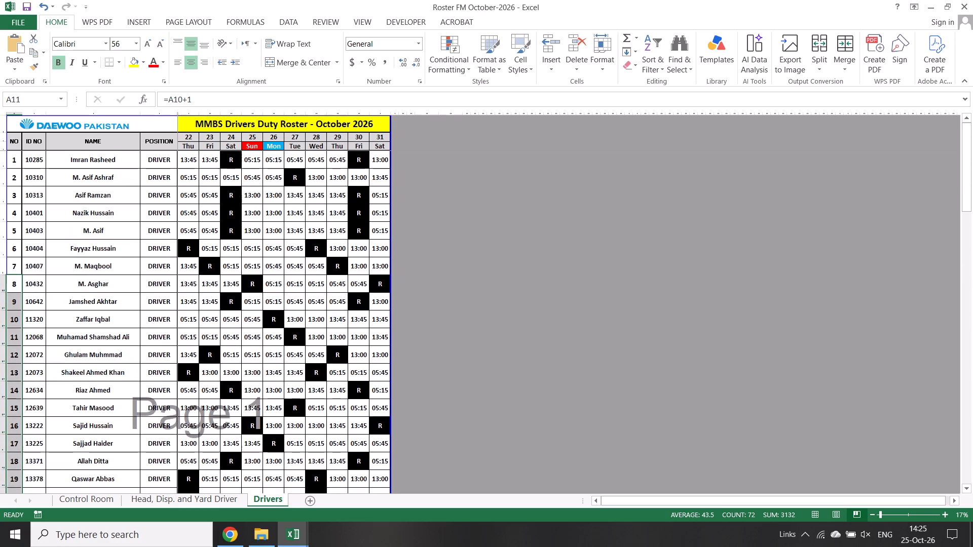
pyautogui.click(265, 126)
# Remove the filter from the Head, Disp. and Yard Driver sheet.
pyautogui.click(193, 497)
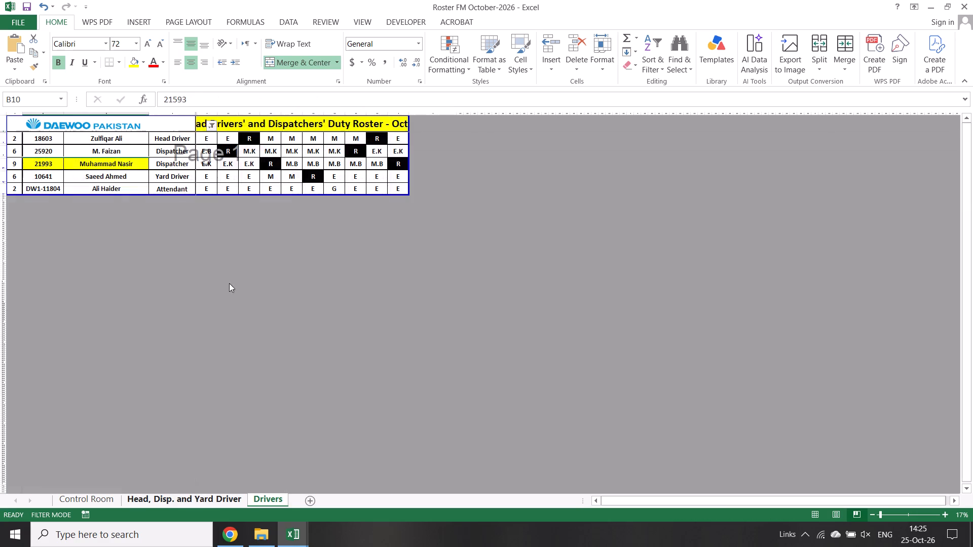
pyautogui.click(248, 114)
pyautogui.click(253, 131)
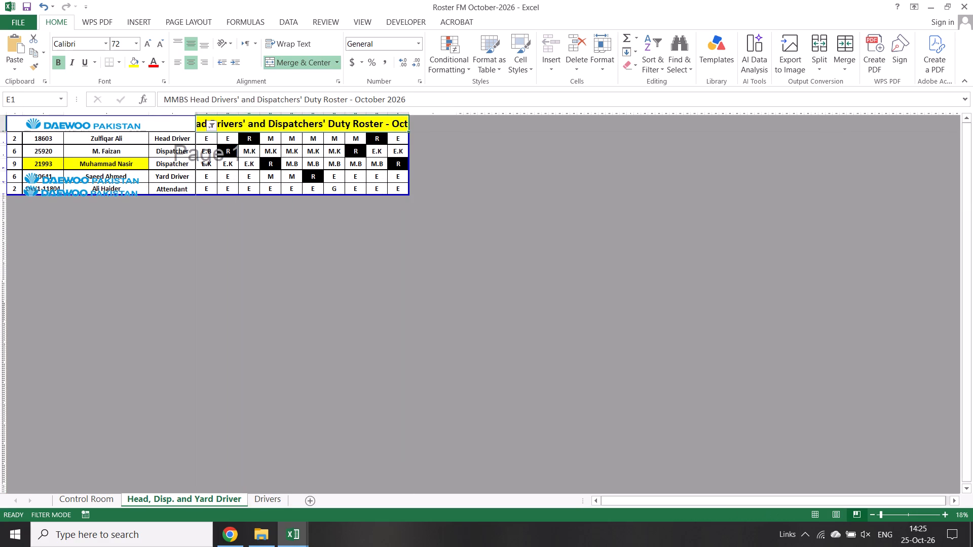
pyautogui.hotkey('ctrl', 'shift', 'l')
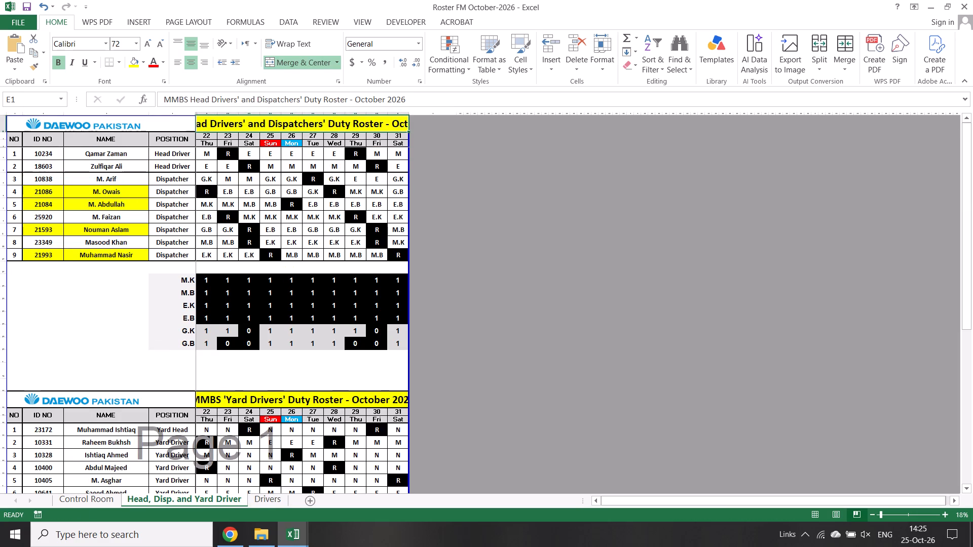
pyautogui.click(269, 125)
pyautogui.scroll(5, 230, 309)
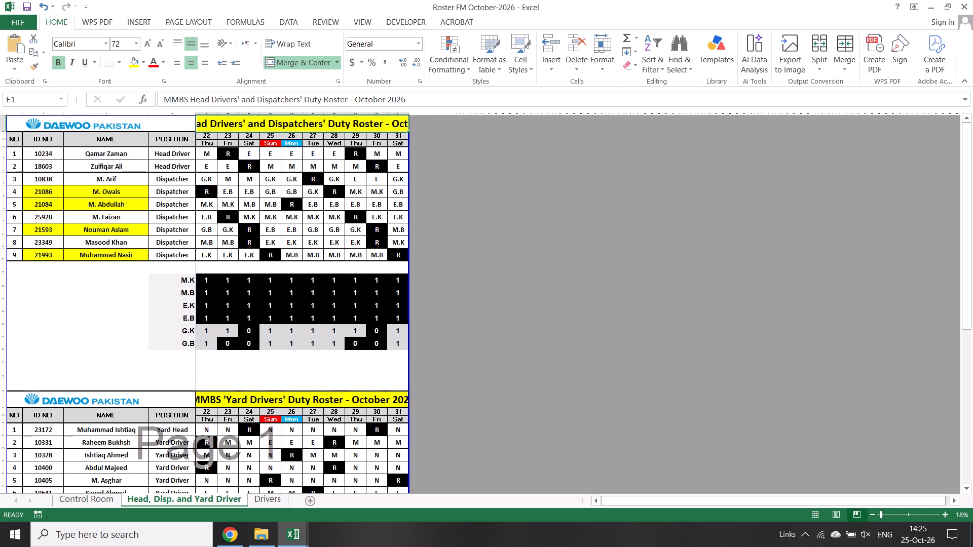
# Save the October 2026 roster workbook.
pyautogui.hotkey('ctrl', 's')
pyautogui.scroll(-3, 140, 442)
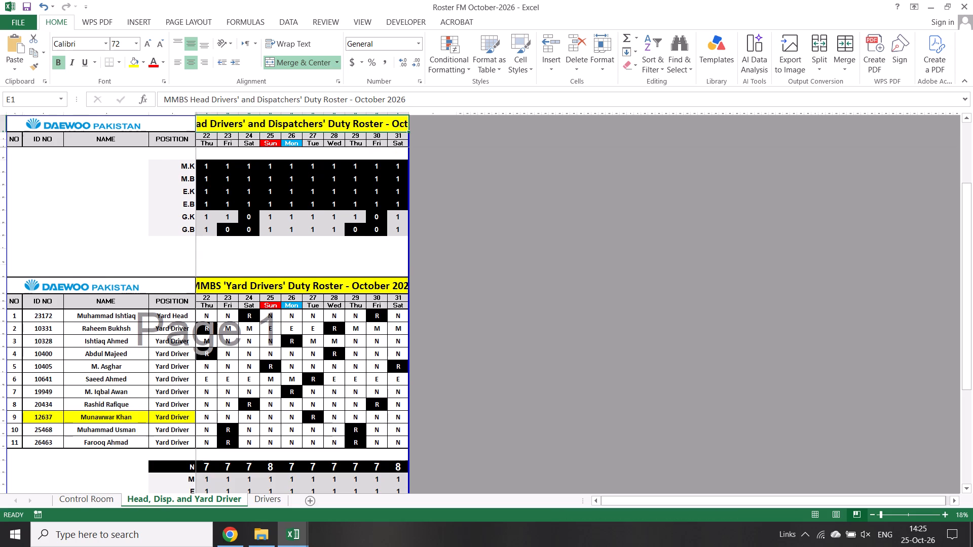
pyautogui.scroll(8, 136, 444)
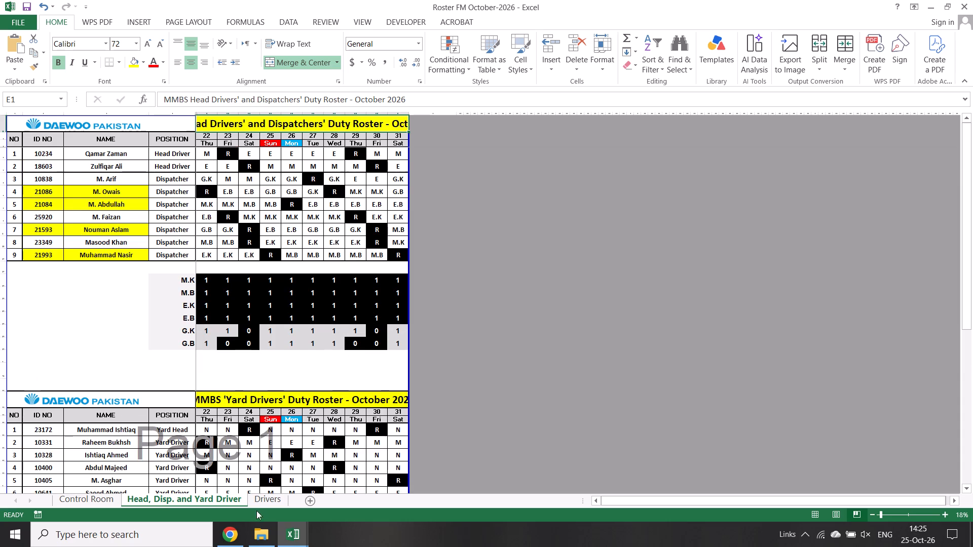
# Search the Drivers sheet for a driver whose name contains "bux", and try the shorter text "bu".
pyautogui.click(259, 505)
pyautogui.click(190, 322)
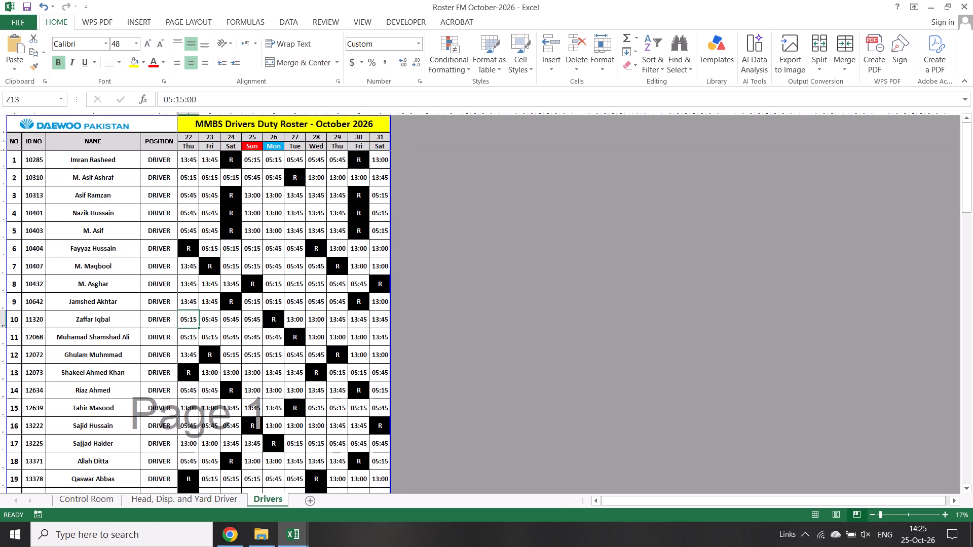
pyautogui.hotkey('ctrl', 'f')
pyautogui.write('bus')
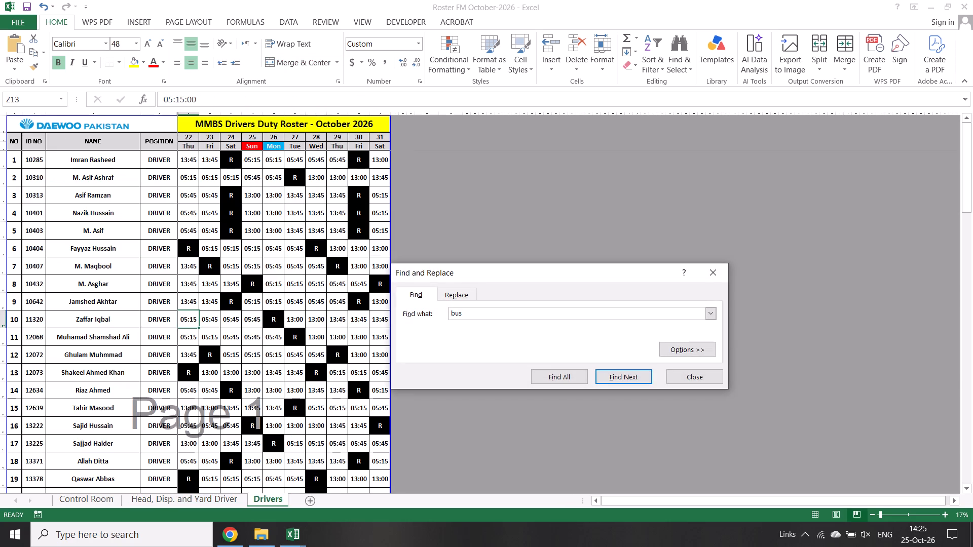
pyautogui.press('BackSpace')
pyautogui.press('x')
pyautogui.press('Return')
pyautogui.press('Return')
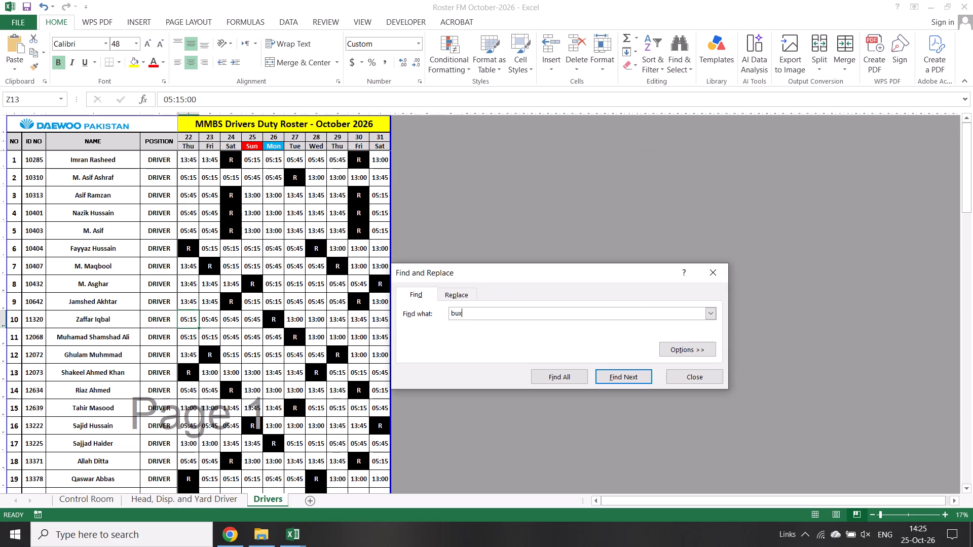
pyautogui.press('BackSpace')
pyautogui.press('Return')
pyautogui.press('Return')
# Search the Drivers sheet for a driver whose name contains "hassan", and leave the search.
pyautogui.press('BackSpace')
pyautogui.press('BackSpace')
pyautogui.press('BackSpace')
pyautogui.write('hassan')
pyautogui.press('Return')
pyautogui.press('Return')
pyautogui.press('Escape')
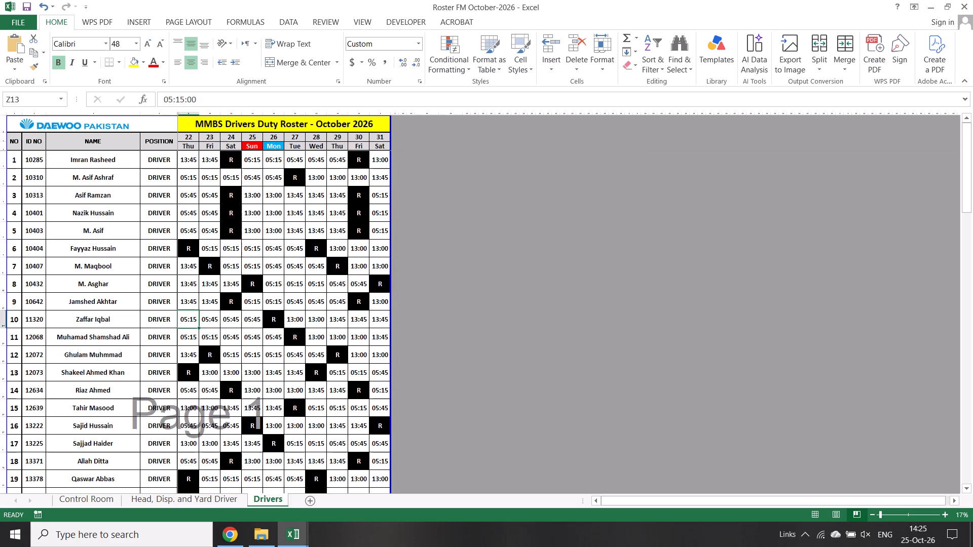
pyautogui.press('Escape')
pyautogui.press('Escape')
# Close the October 2026 roster workbook to get back to the daily drivers attendance report.
pyautogui.click(972, 0)
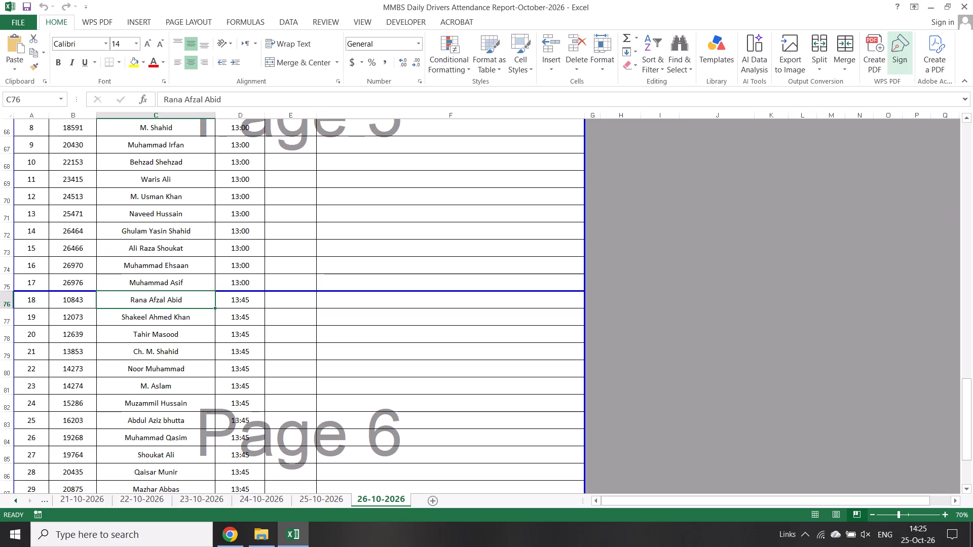
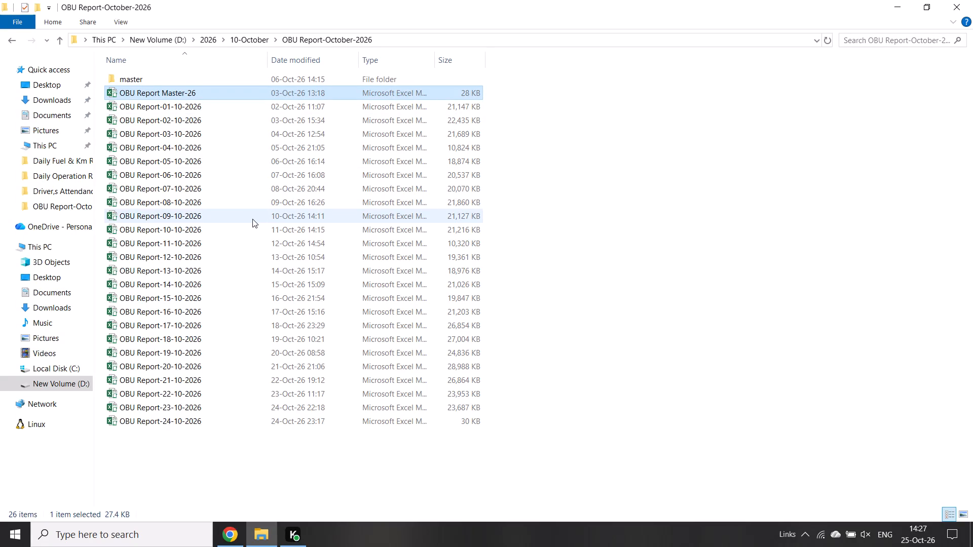
# Duplicate the OBU Report Master-26 workbook within the OBU Report-October-2026 folder.
pyautogui.hotkey('ctrl', 'c')
pyautogui.hotkey('ctrl', 'v')
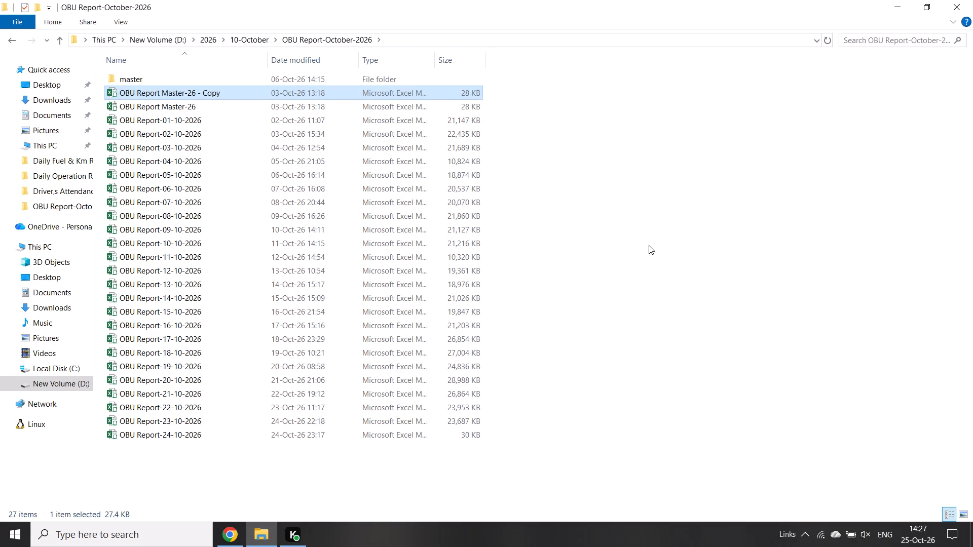
# Rename the copy of the master workbook as OBU Report-25-10-2026.
pyautogui.press('F2')
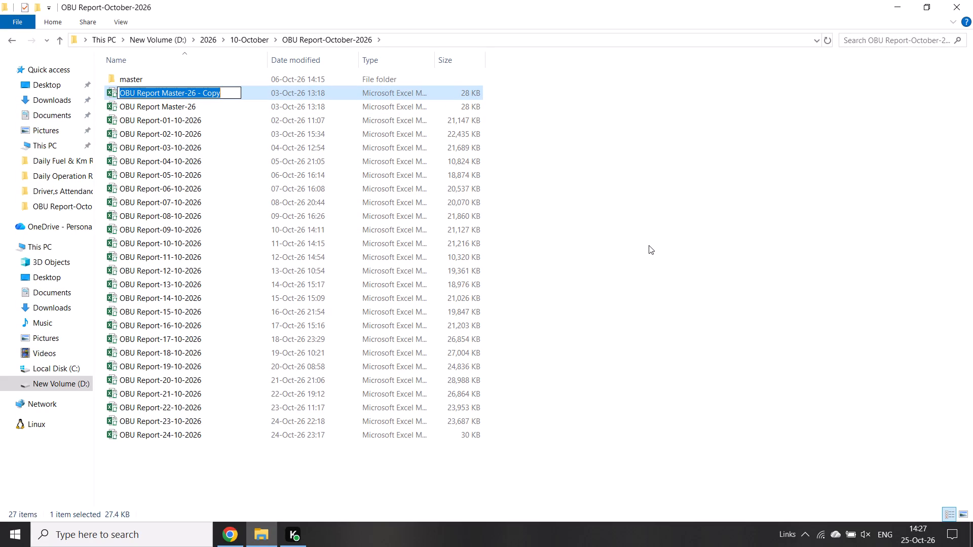
pyautogui.press('Right')
pyautogui.press('BackSpace')
pyautogui.press('BackSpace')
pyautogui.press('BackSpace')
pyautogui.press('BackSpace')
pyautogui.press('BackSpace')
pyautogui.press('BackSpace')
pyautogui.press('BackSpace')
pyautogui.press('BackSpace')
pyautogui.press('BackSpace')
pyautogui.press('BackSpace')
pyautogui.press('BackSpace')
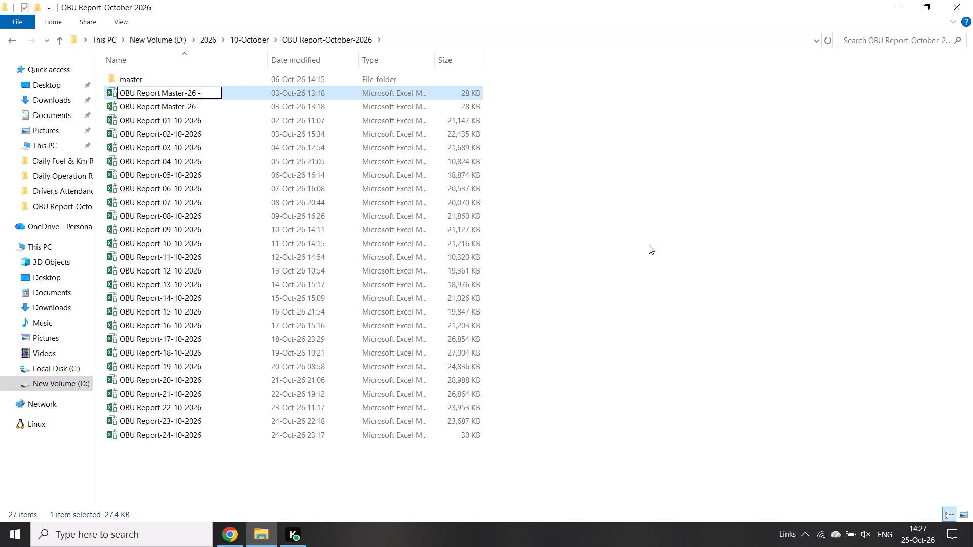
pyautogui.press('BackSpace')
pyautogui.press('BackSpace')
pyautogui.press('BackSpace')
pyautogui.press('BackSpace')
pyautogui.press('BackSpace')
pyautogui.press('BackSpace')
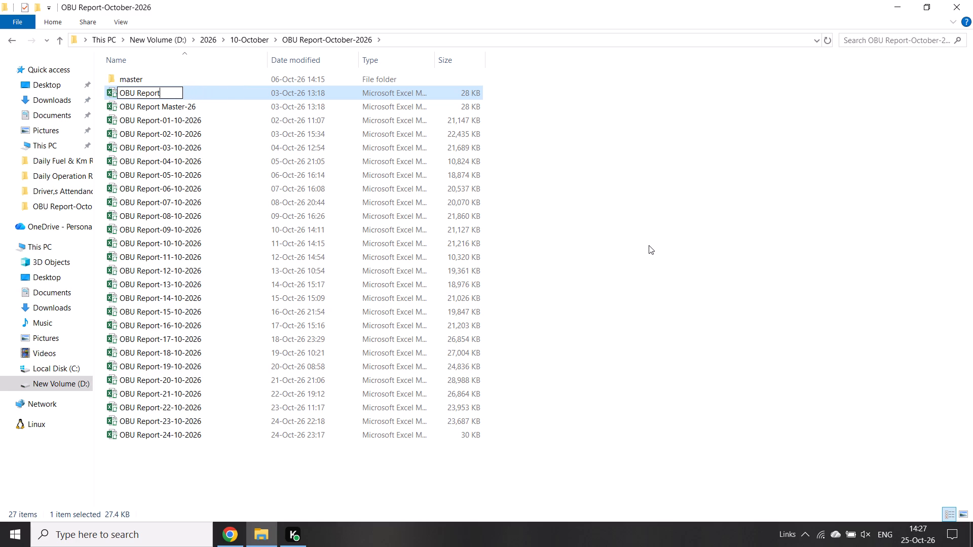
pyautogui.press('-')
pyautogui.write('25')
pyautogui.write('-10')
pyautogui.write('-2026')
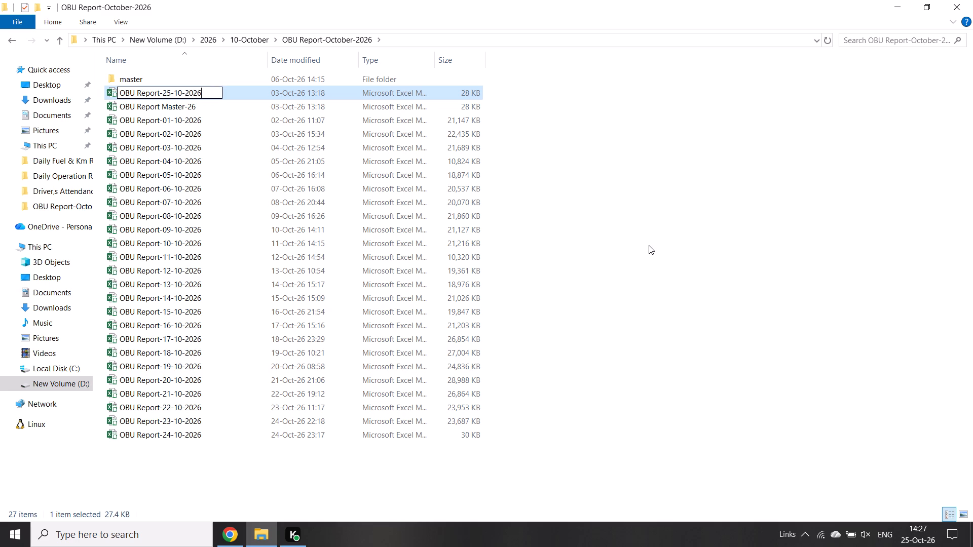
pyautogui.press('Return')
# Open the OBU Report-25-10-2026 workbook in Excel and enable editing and its macro content.
pyautogui.press('Return')
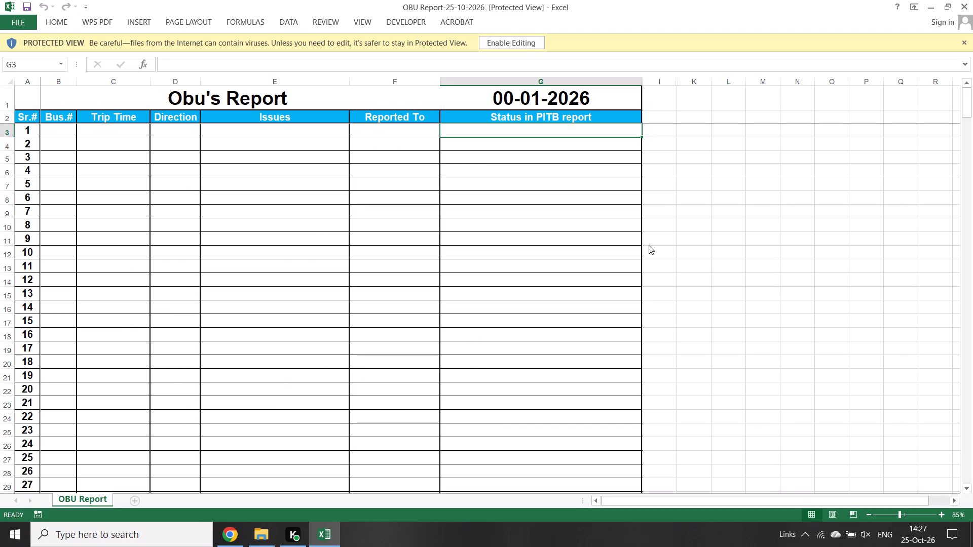
pyautogui.click(505, 52)
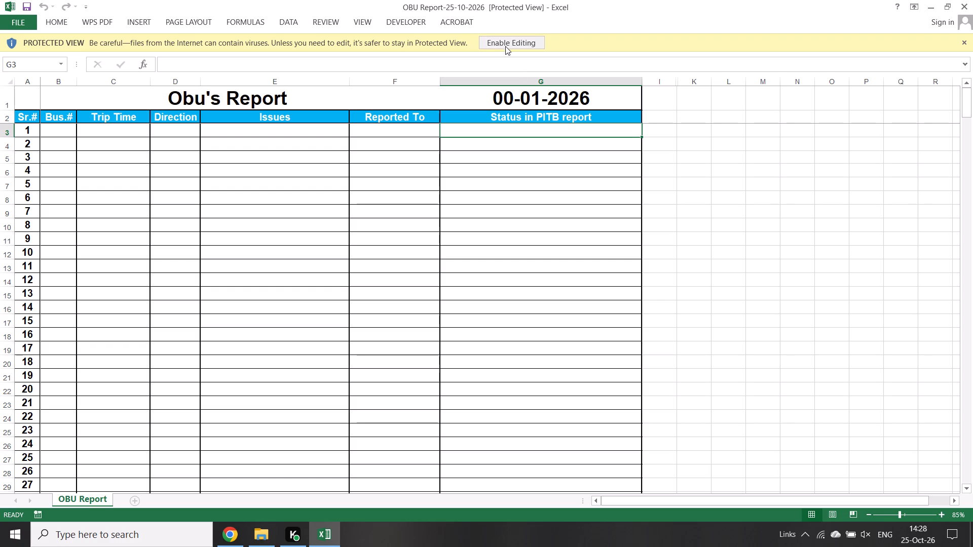
pyautogui.click(505, 46)
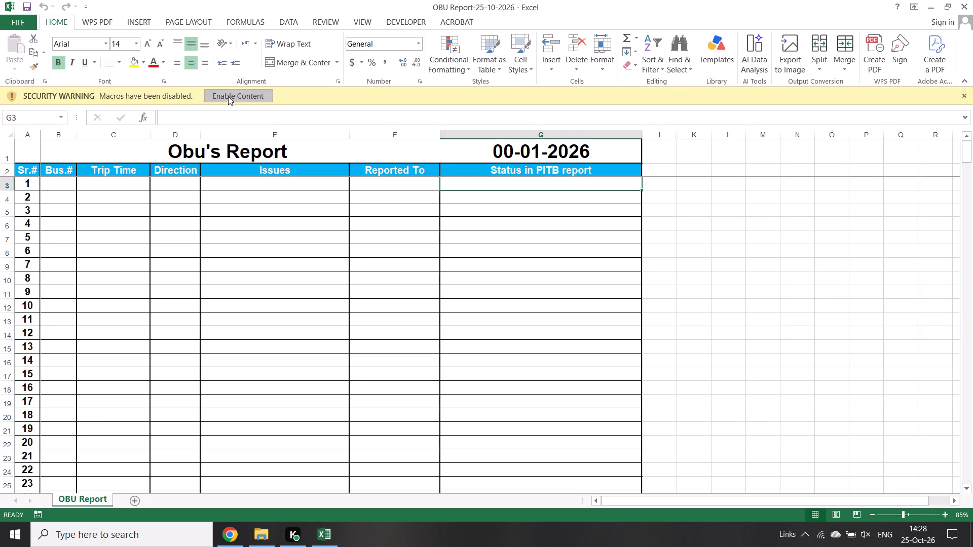
pyautogui.click(228, 96)
# Set the report date in the Obu's Report header, cell G1, to 25-10-2026.
pyautogui.click(488, 130)
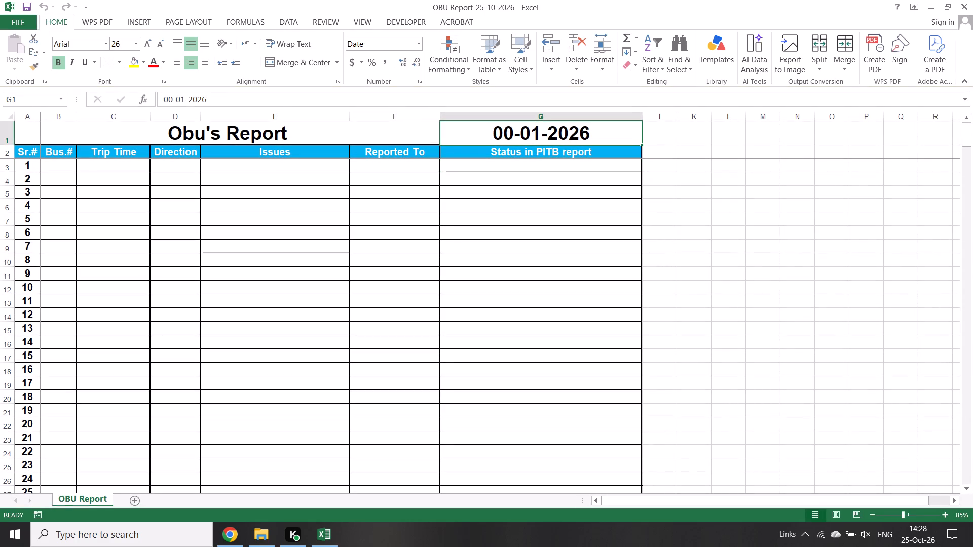
pyautogui.write('25-10-2026')
pyautogui.press('Return')
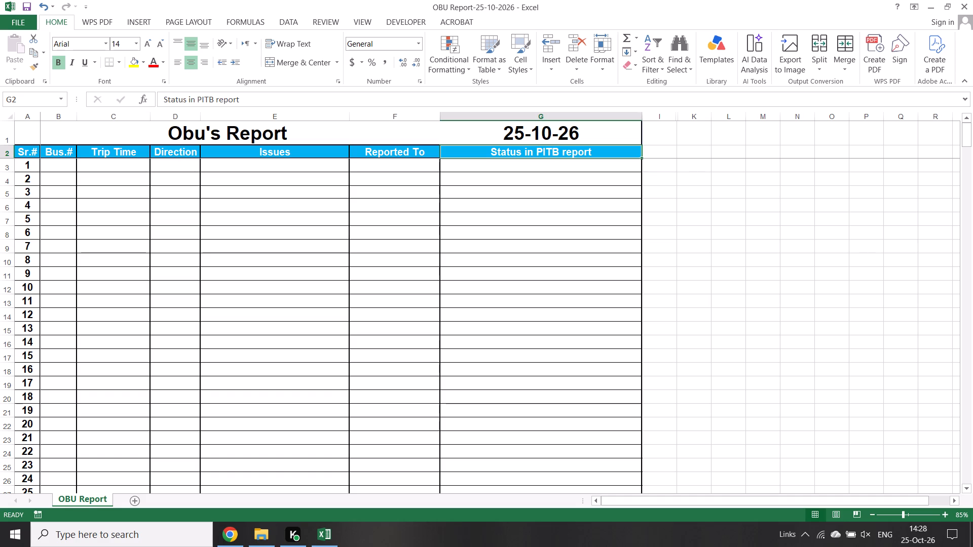
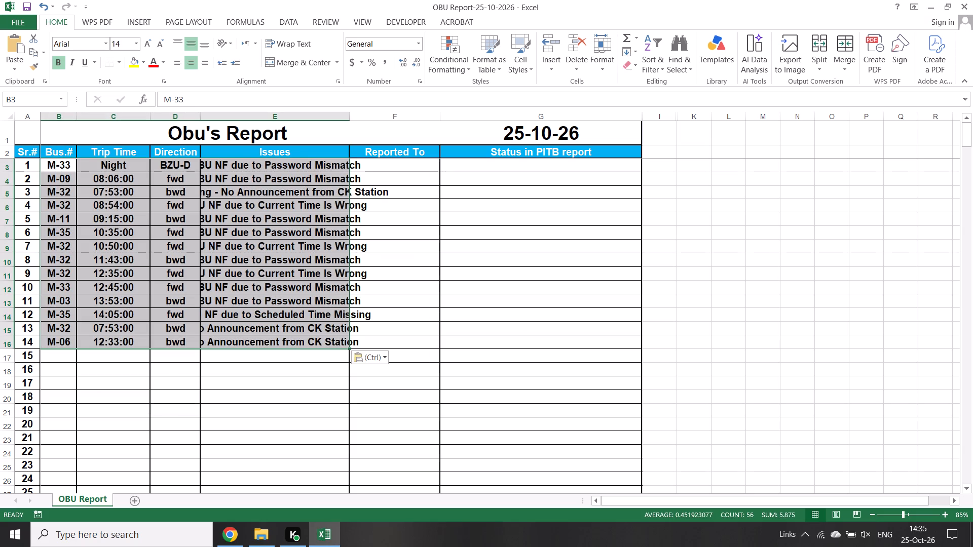
# Autofit the width of the Issues column, column E, to its pasted text.
pyautogui.doubleClick(348, 114)
pyautogui.click(477, 166)
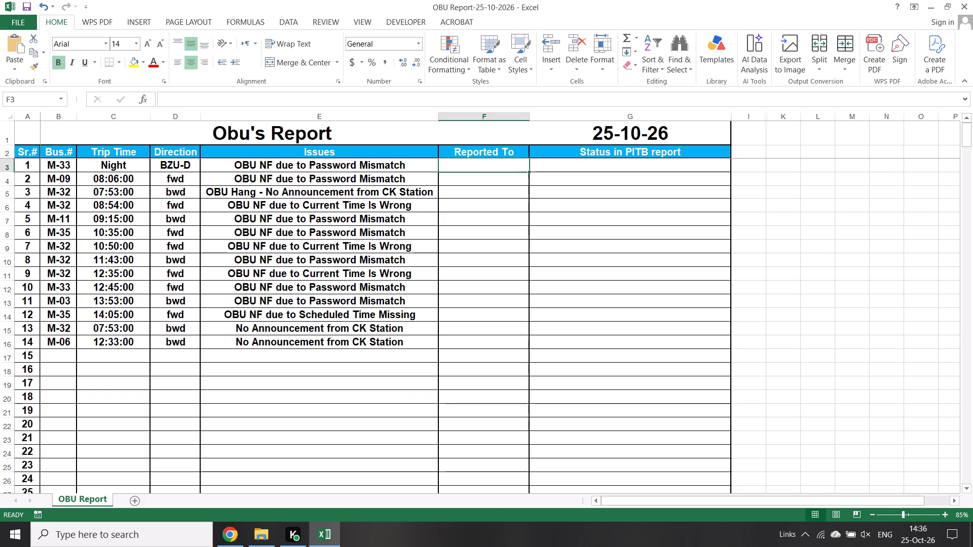
# Fill the Reported To column with "Mr. Yameen" for entries 1 to 14, cells F3 to F16.
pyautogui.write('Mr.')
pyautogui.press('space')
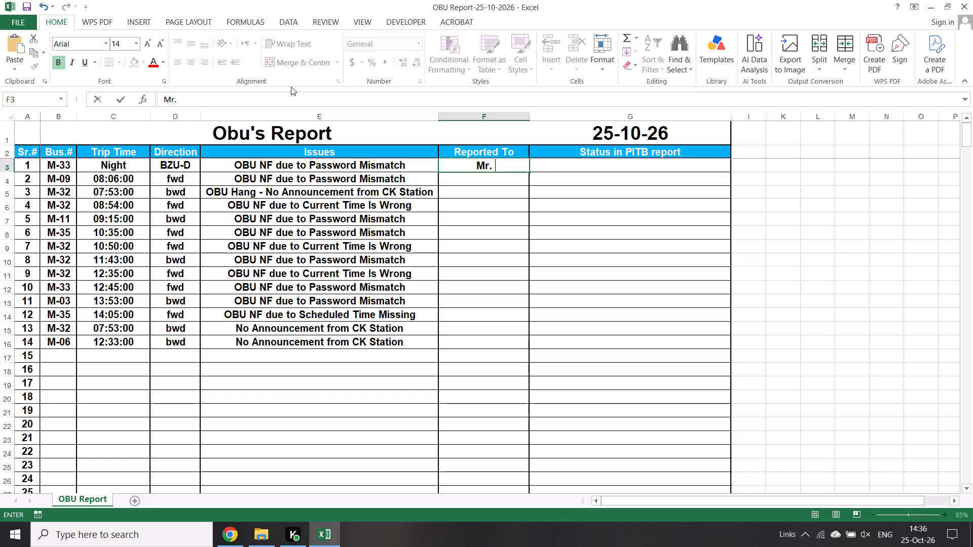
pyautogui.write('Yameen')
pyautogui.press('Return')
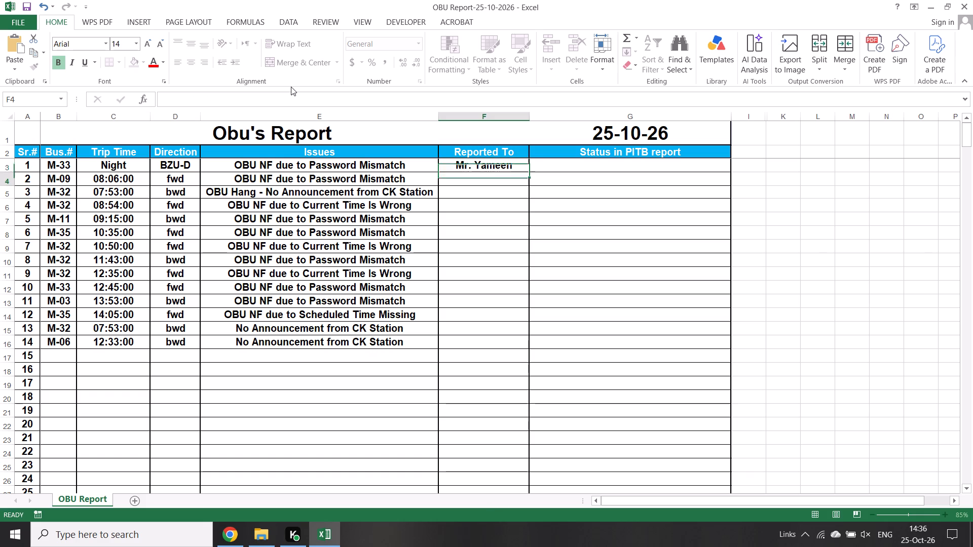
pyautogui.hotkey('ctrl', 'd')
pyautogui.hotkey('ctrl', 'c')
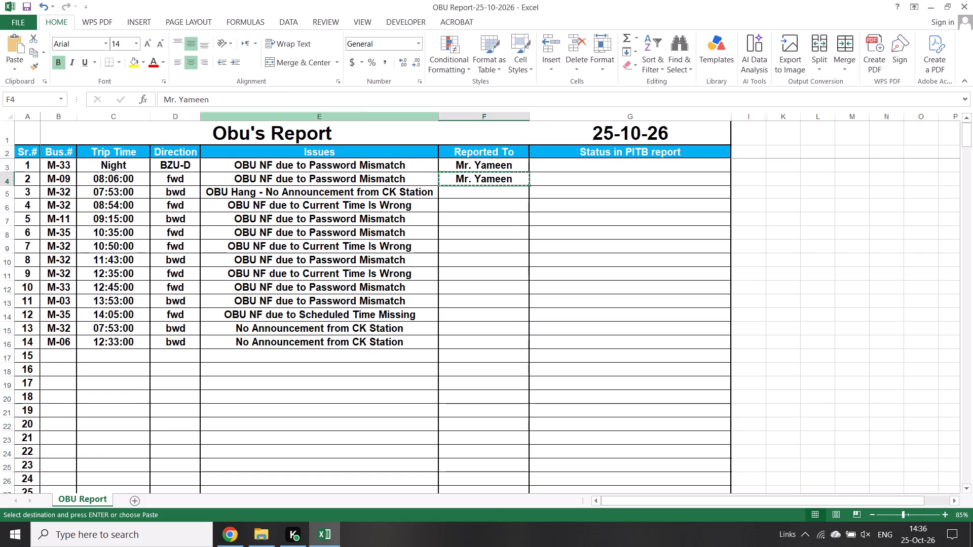
pyautogui.click(462, 339)
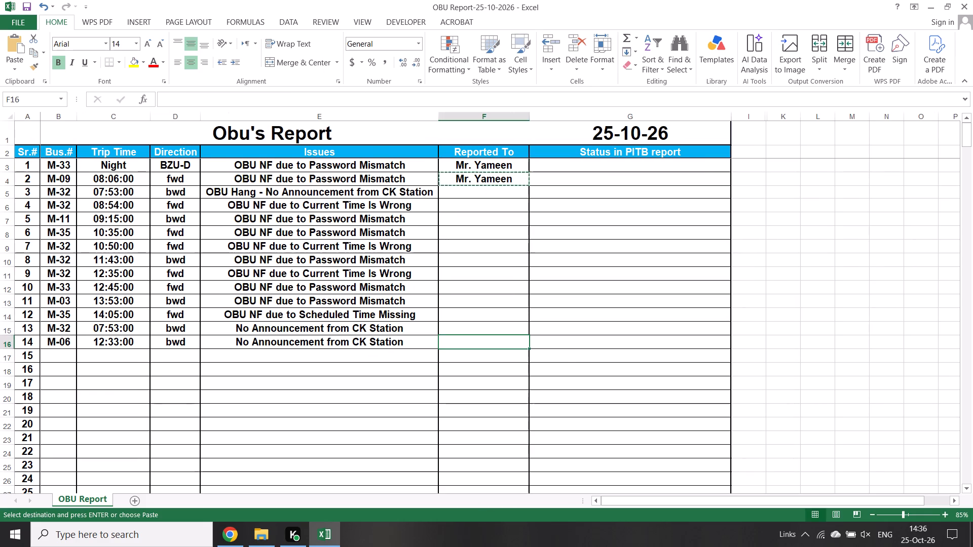
pyautogui.hotkey('ctrl', 'v')
pyautogui.click(509, 178)
pyautogui.press('Escape')
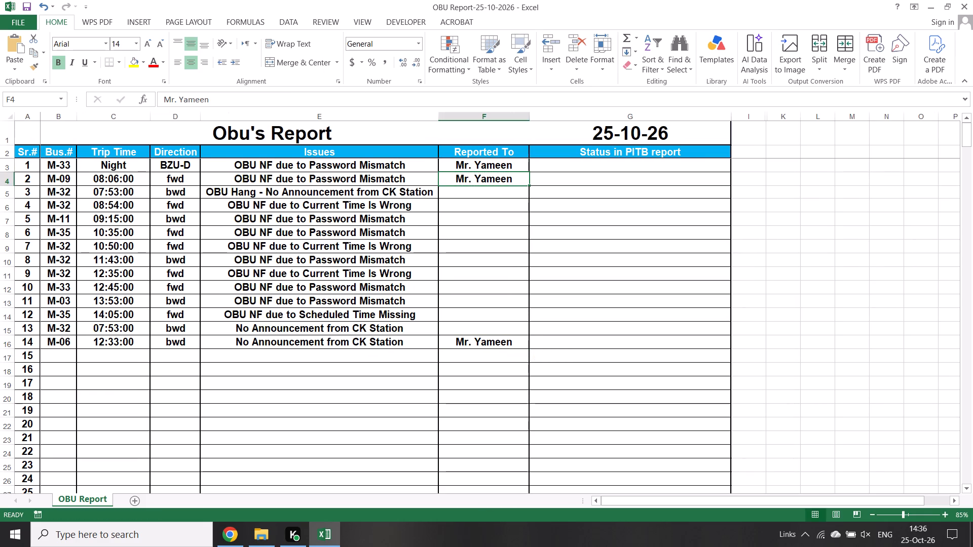
pyautogui.doubleClick(527, 185)
# Fill the Status in PITB report column with "Portal Not Available" for entries 1 to 14, cells G3 to G16.
pyautogui.click(595, 166)
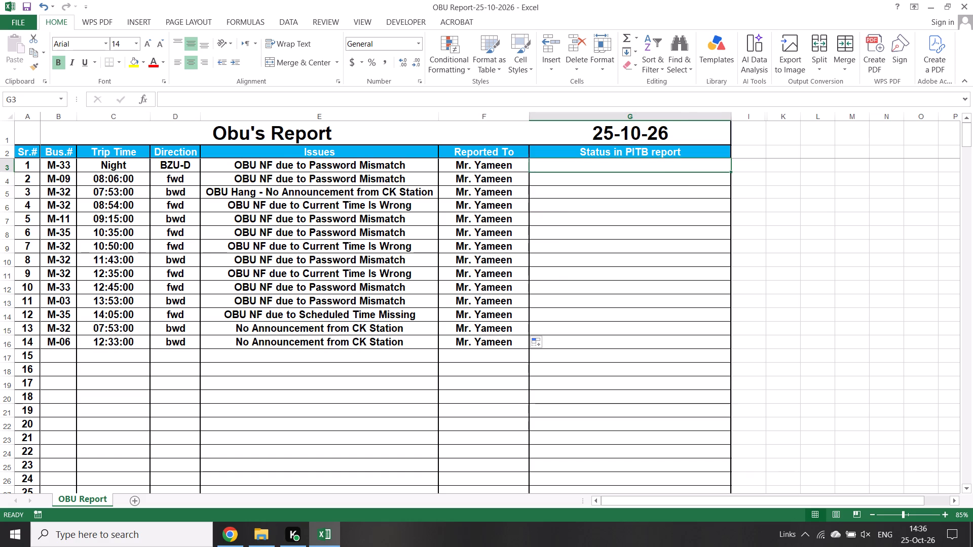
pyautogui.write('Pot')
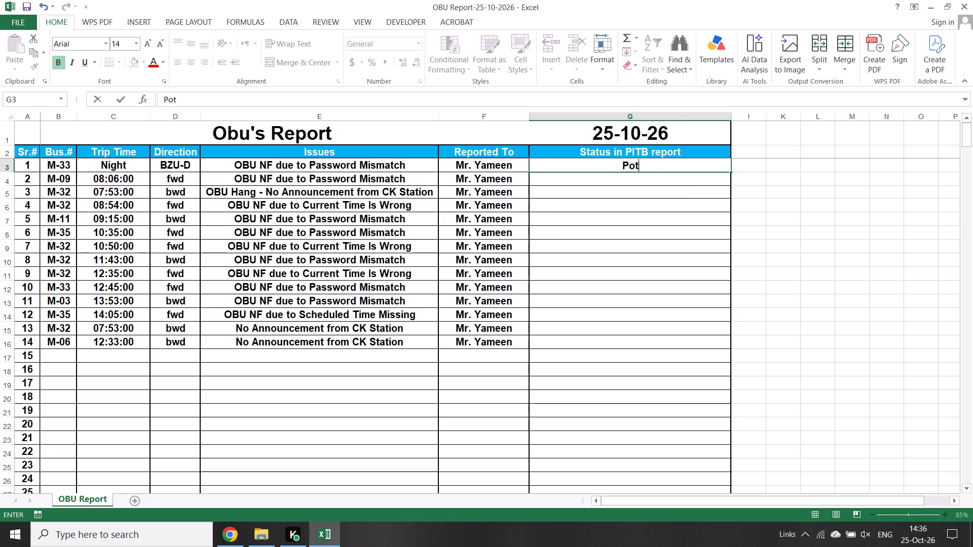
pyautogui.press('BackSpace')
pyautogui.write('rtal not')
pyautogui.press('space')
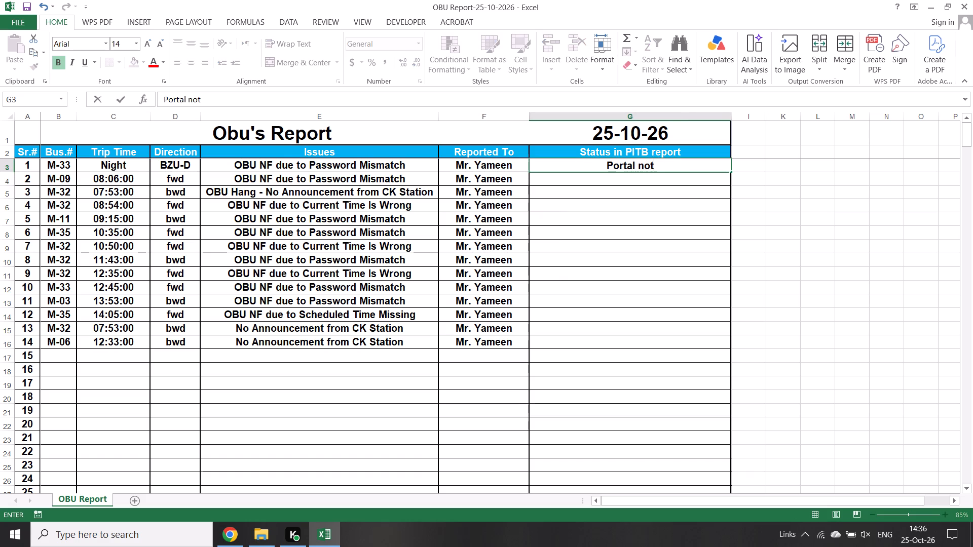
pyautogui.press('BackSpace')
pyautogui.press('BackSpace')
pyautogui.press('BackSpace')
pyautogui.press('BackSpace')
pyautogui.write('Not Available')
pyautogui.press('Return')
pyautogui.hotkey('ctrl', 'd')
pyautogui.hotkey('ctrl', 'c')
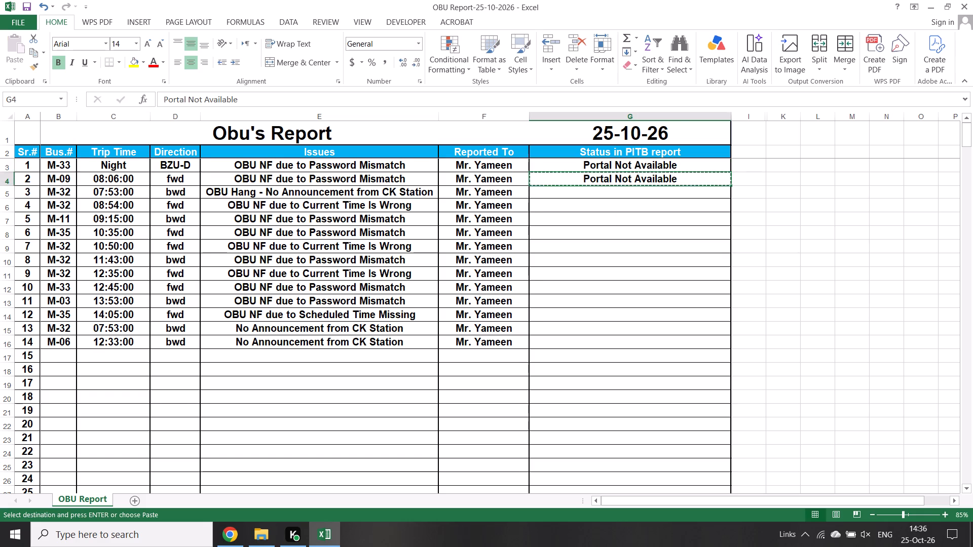
pyautogui.click(615, 340)
pyautogui.hotkey('ctrl', 'v')
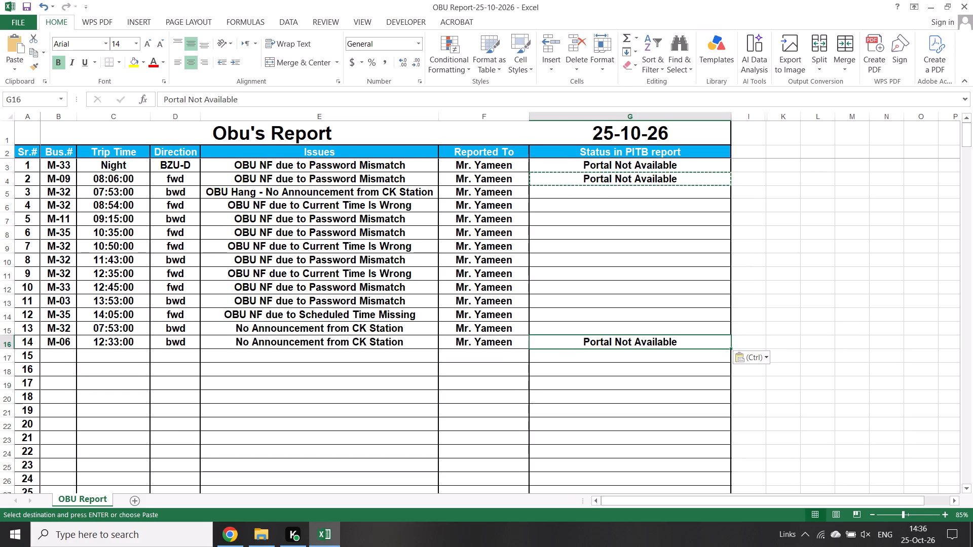
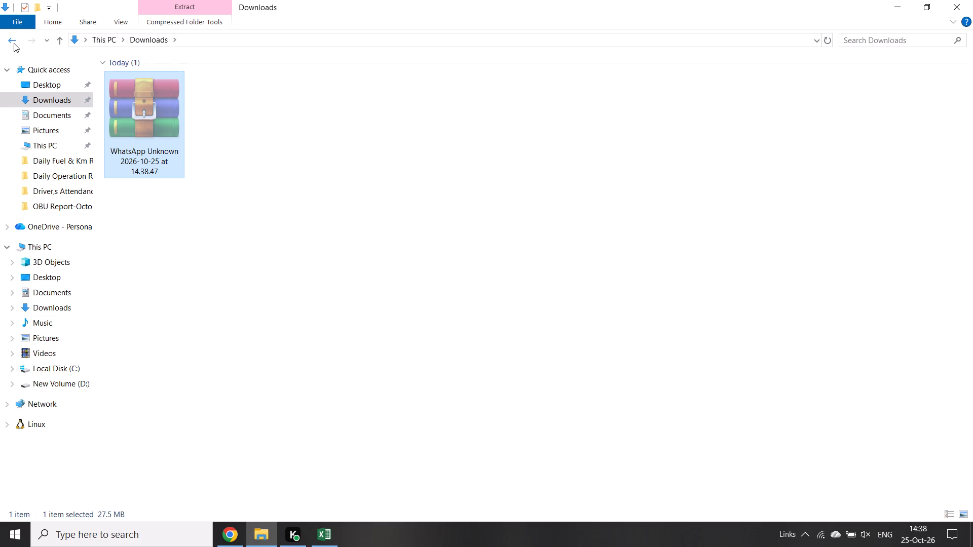
# Create a folder named 25 in the OBU Videos-October-2026 folder under 10-October, and open it.
pyautogui.click(14, 43)
pyautogui.click(14, 43)
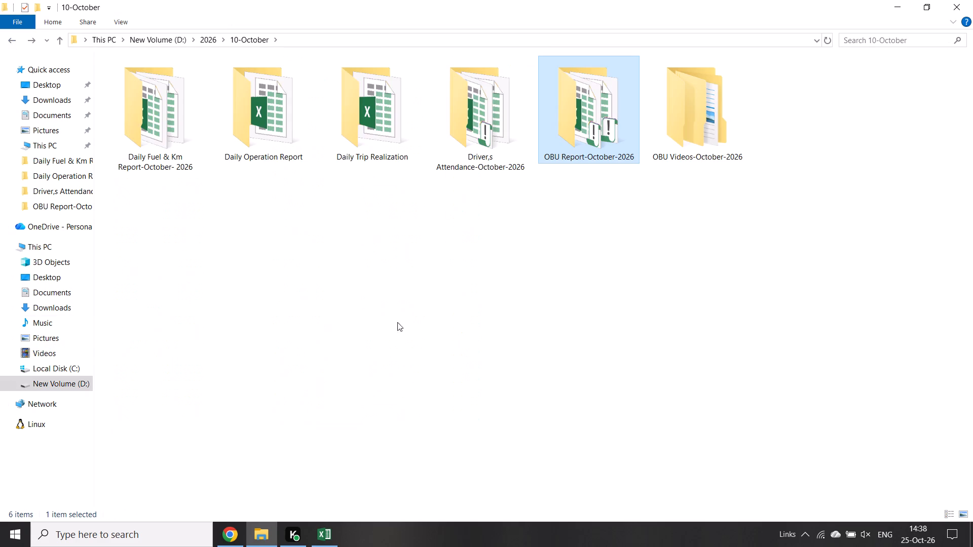
pyautogui.click(701, 178)
pyautogui.doubleClick(705, 128)
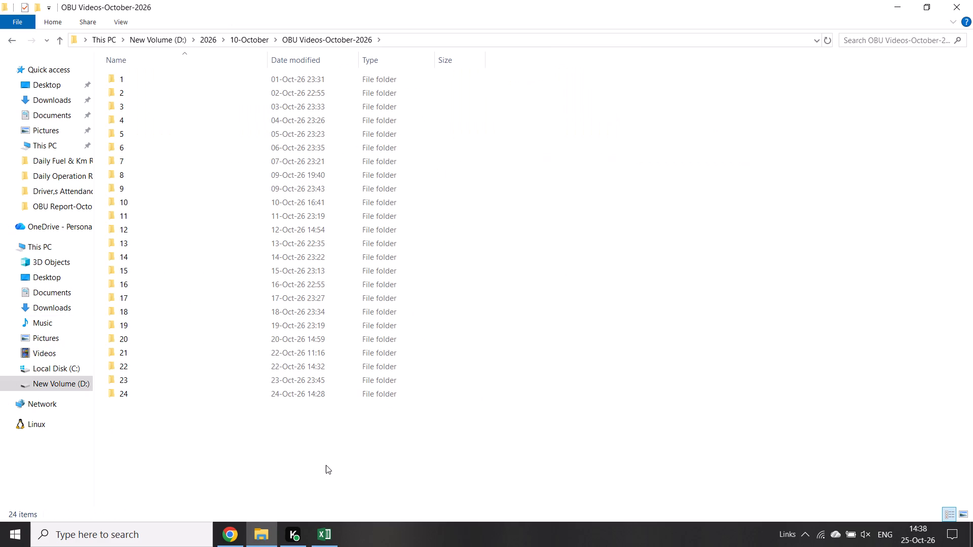
pyautogui.click(326, 465)
pyautogui.hotkey('ctrl', 'shift', 'n')
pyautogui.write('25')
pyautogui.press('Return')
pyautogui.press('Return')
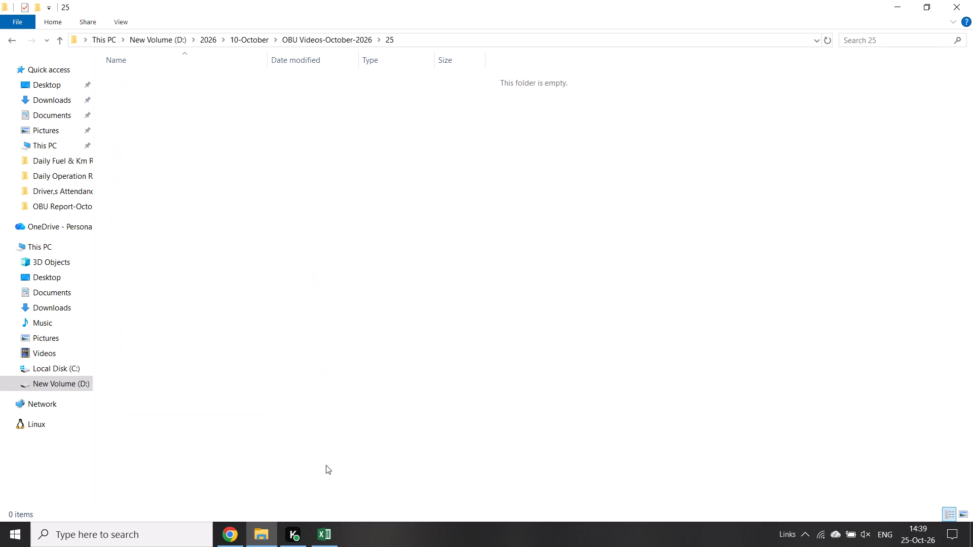
# Create a subfolder named M inside folder 25 and open it.
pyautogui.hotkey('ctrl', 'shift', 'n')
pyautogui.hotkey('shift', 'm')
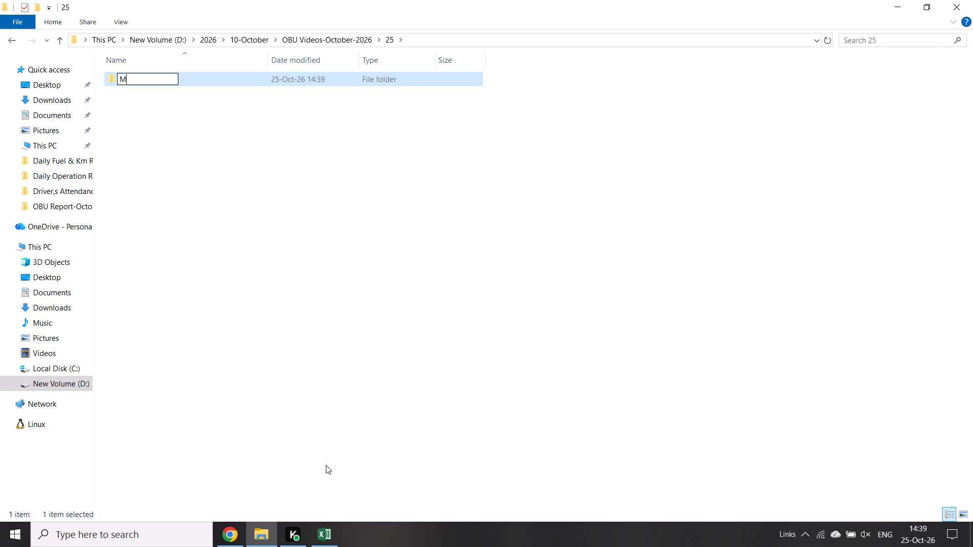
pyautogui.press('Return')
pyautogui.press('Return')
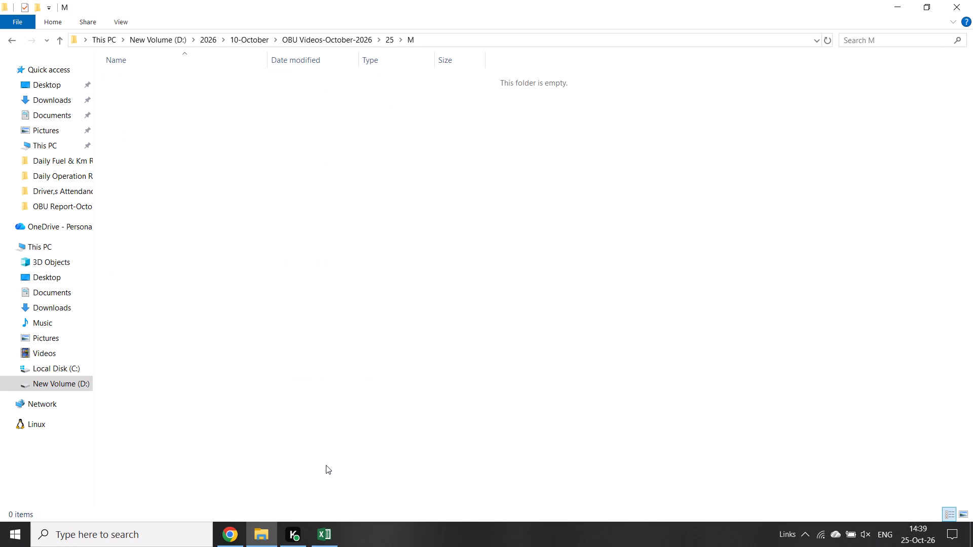
# Paste the WhatsApp Unknown 2026-10-25 ZIP archive into folder M and extract its contents there.
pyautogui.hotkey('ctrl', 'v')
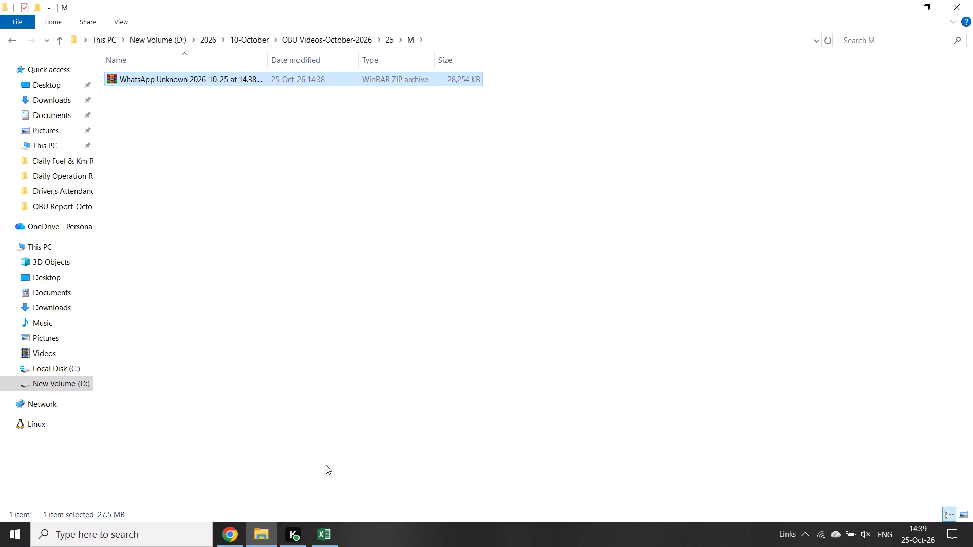
pyautogui.click(297, 232)
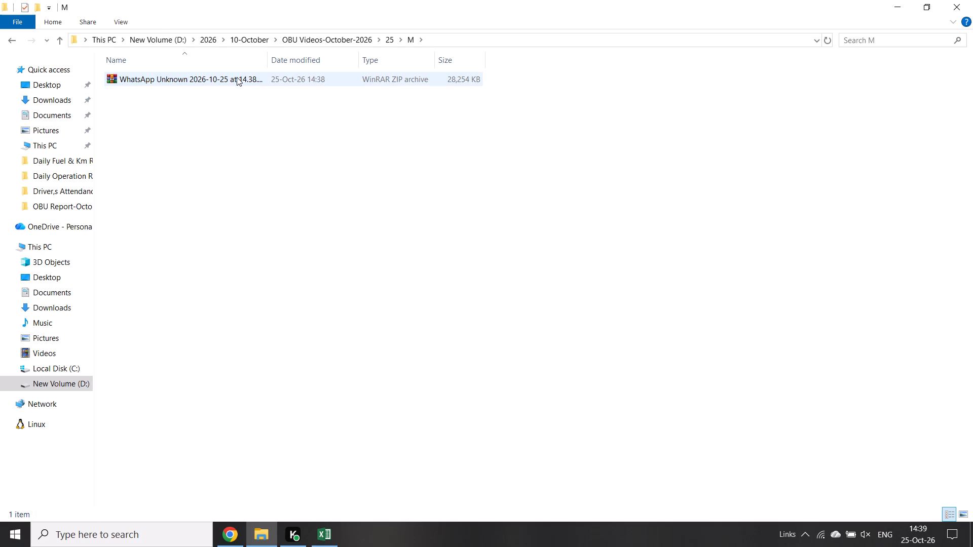
pyautogui.click(237, 77)
pyautogui.rightClick(237, 77)
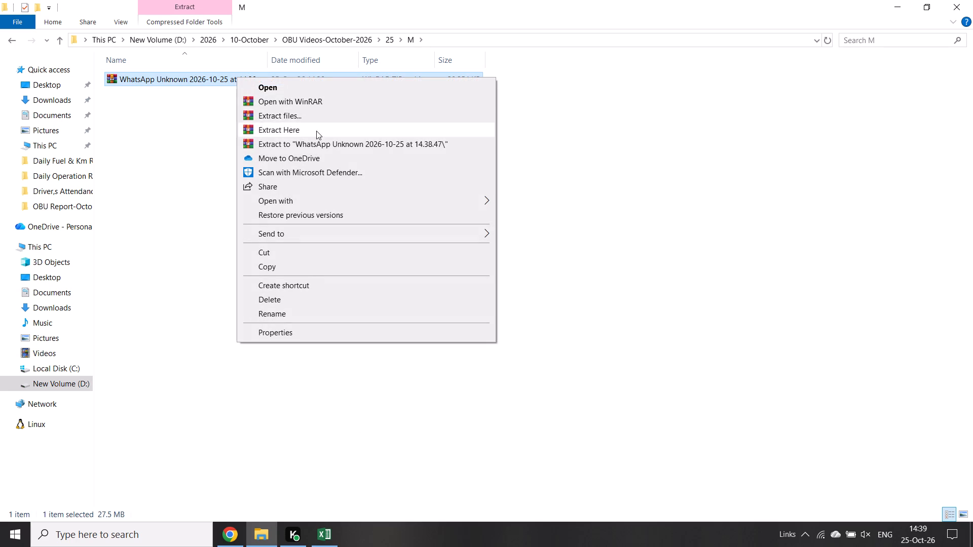
pyautogui.click(316, 131)
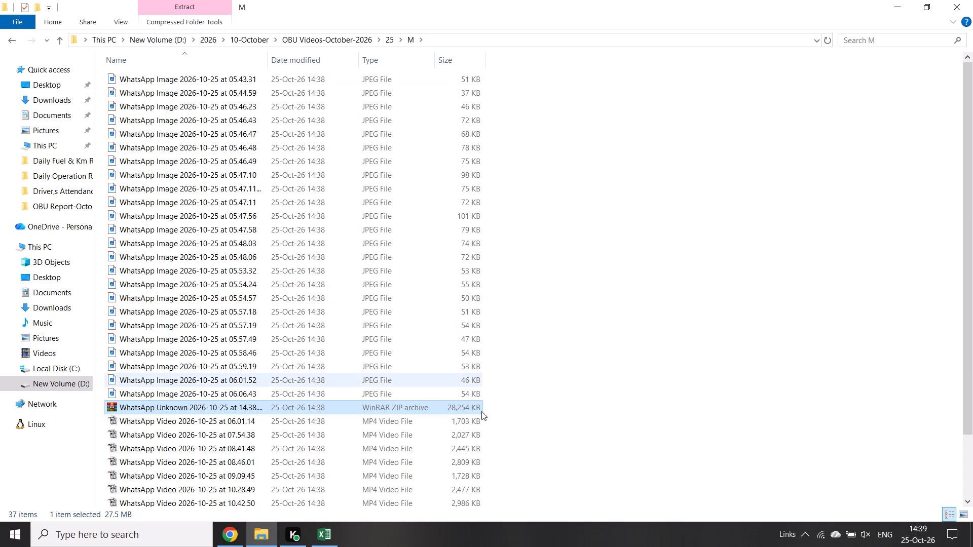
# Refresh folder M to show the extracted WhatsApp images and videos as thumbnails, and close the folder window.
pyautogui.click(687, 324)
pyautogui.rightClick(665, 185)
pyautogui.click(736, 243)
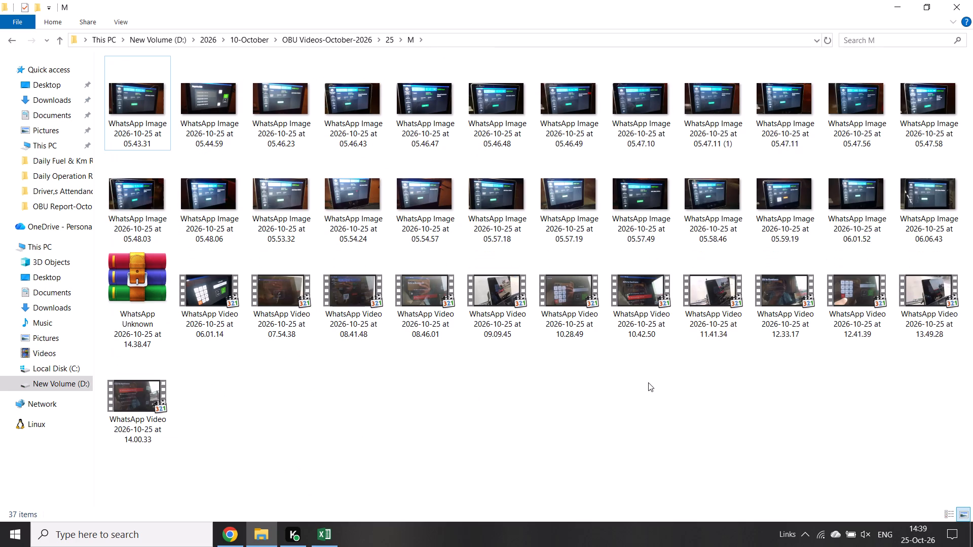
pyautogui.click(972, 0)
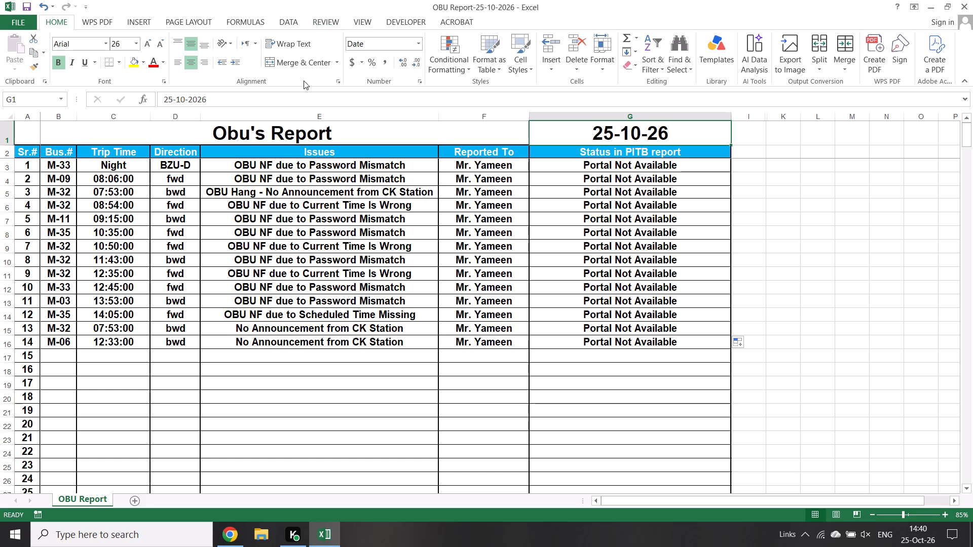
# Switch to File Explorer and open the Roster FM October-2026 workbook from the recent files.
pyautogui.click(349, 351)
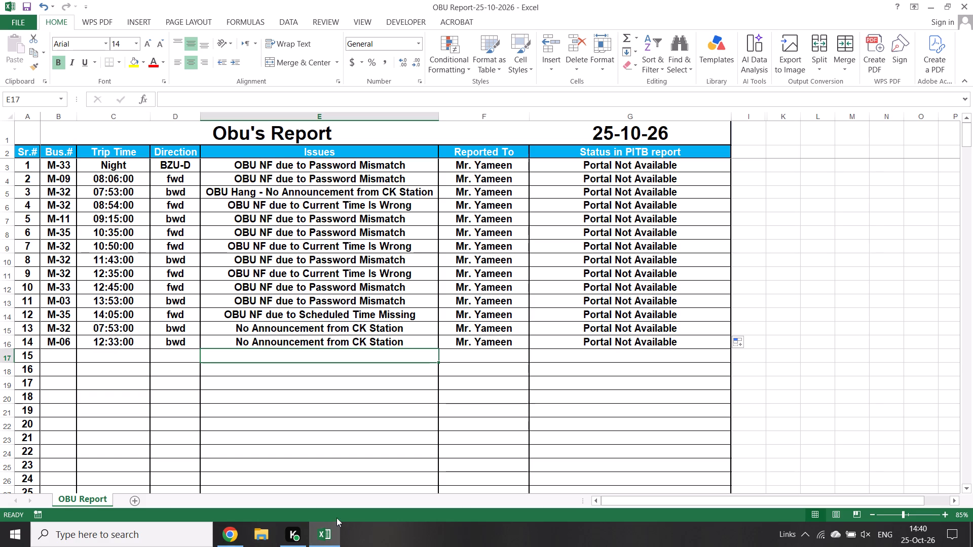
pyautogui.click(270, 535)
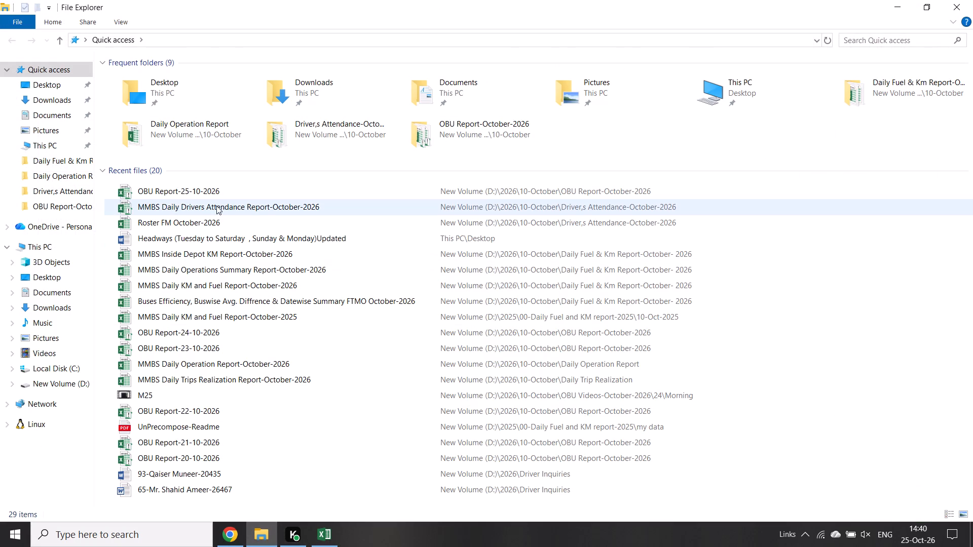
pyautogui.doubleClick(218, 225)
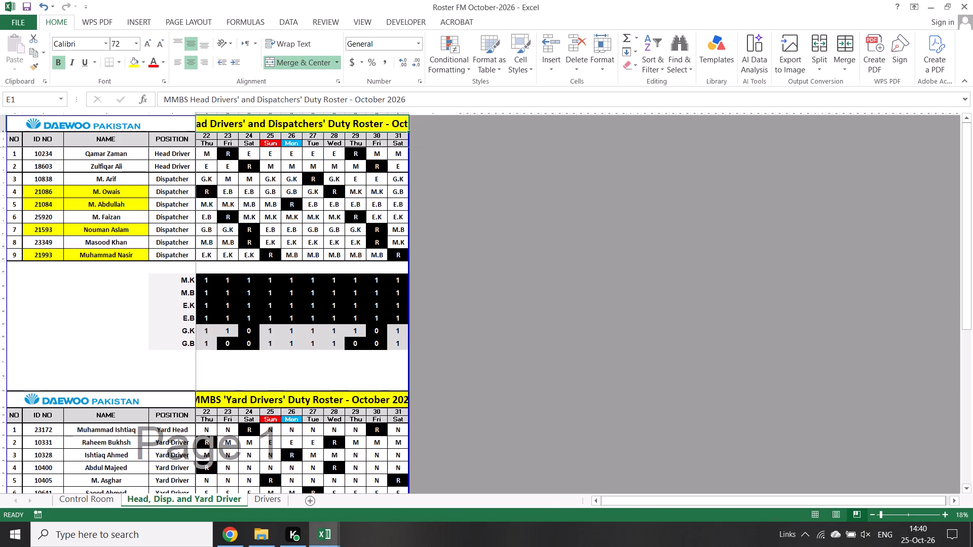
# Search the Drivers sheet of the roster workbook for "abid", then close the search.
pyautogui.click(267, 503)
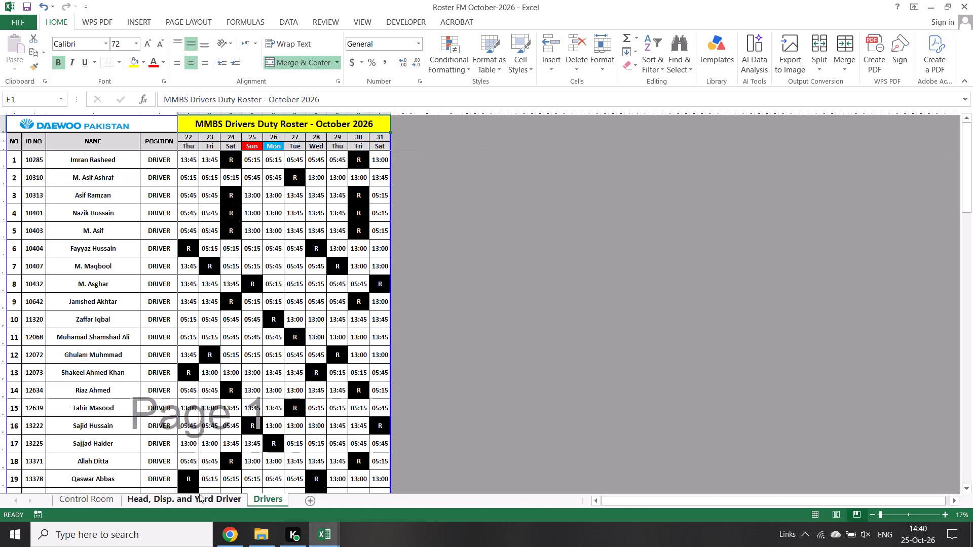
pyautogui.click(189, 293)
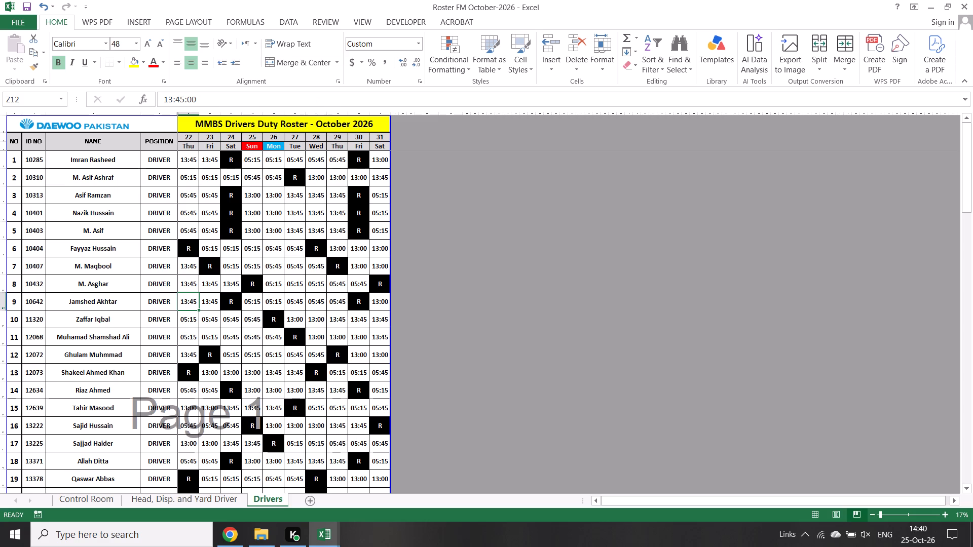
pyautogui.hotkey('ctrl', 'f')
pyautogui.write('abid')
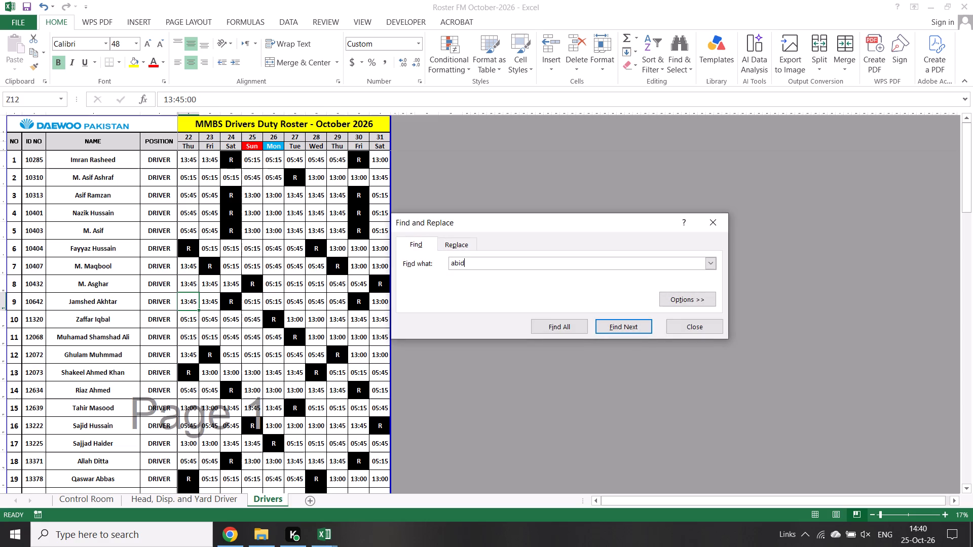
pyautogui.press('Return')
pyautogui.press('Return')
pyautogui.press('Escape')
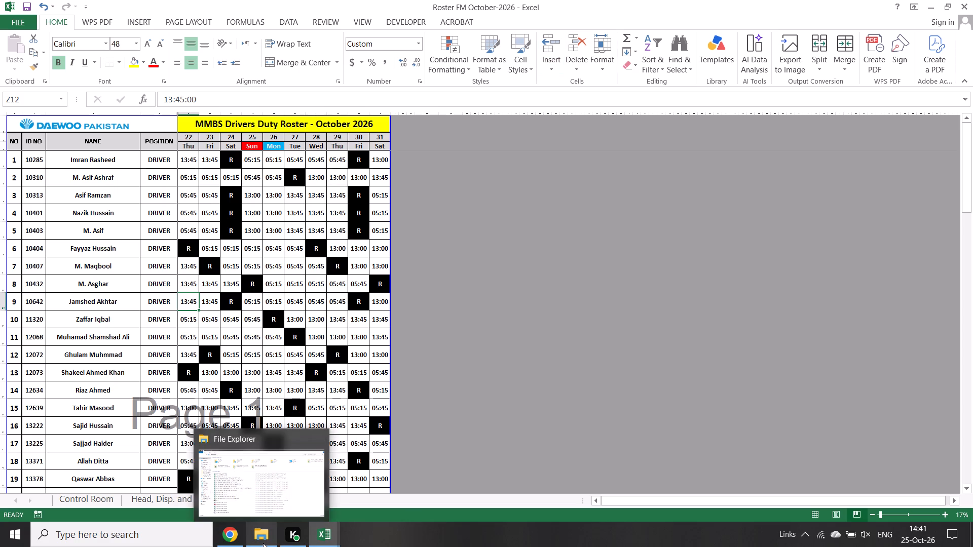
# Look through the driver names and duty times in the Drivers roster, down to the last drivers and shift totals.
pyautogui.click(77, 367)
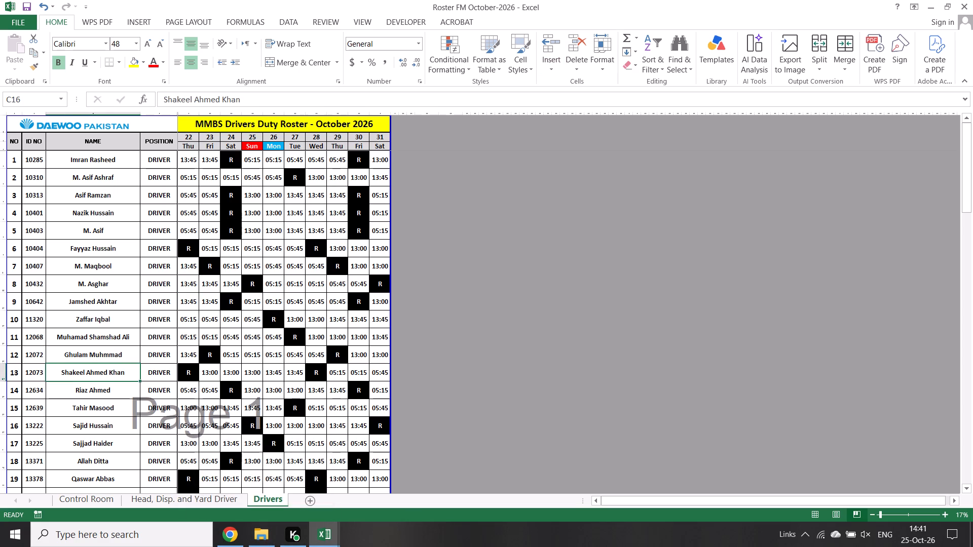
pyautogui.scroll(-15, 88, 423)
pyautogui.scroll(-8, 79, 433)
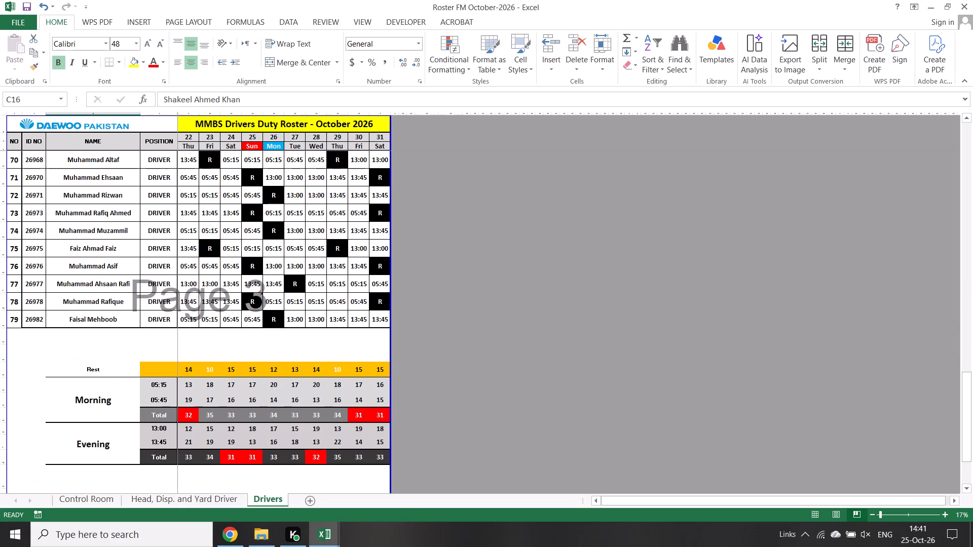
pyautogui.scroll(2, 74, 429)
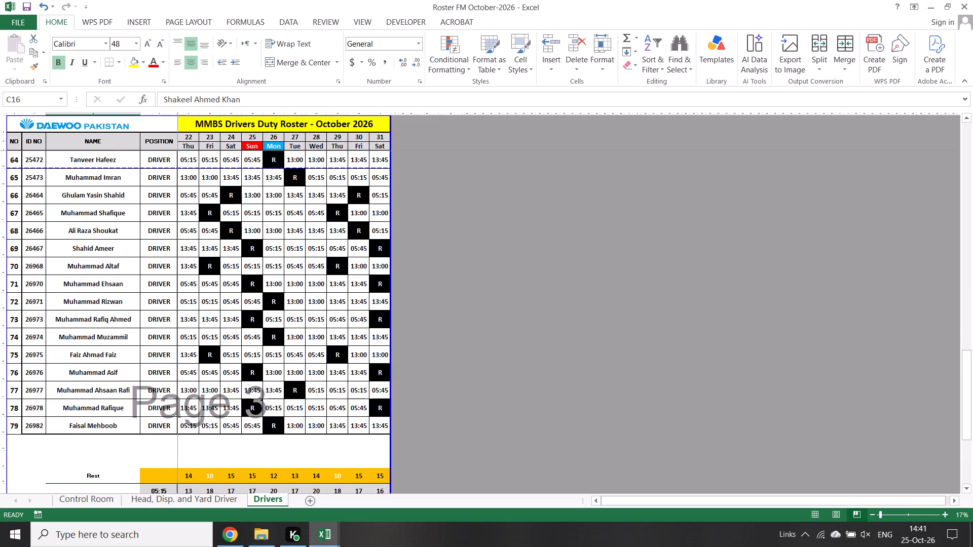
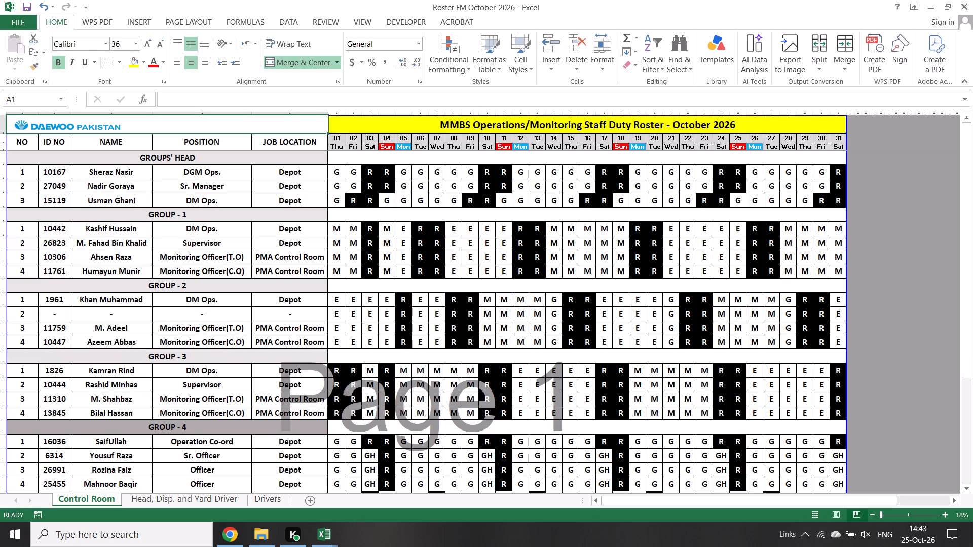
# On the Drivers sheet, search for "abid" and delete the entire roster row of the matching driver numbered 54.
pyautogui.click(196, 497)
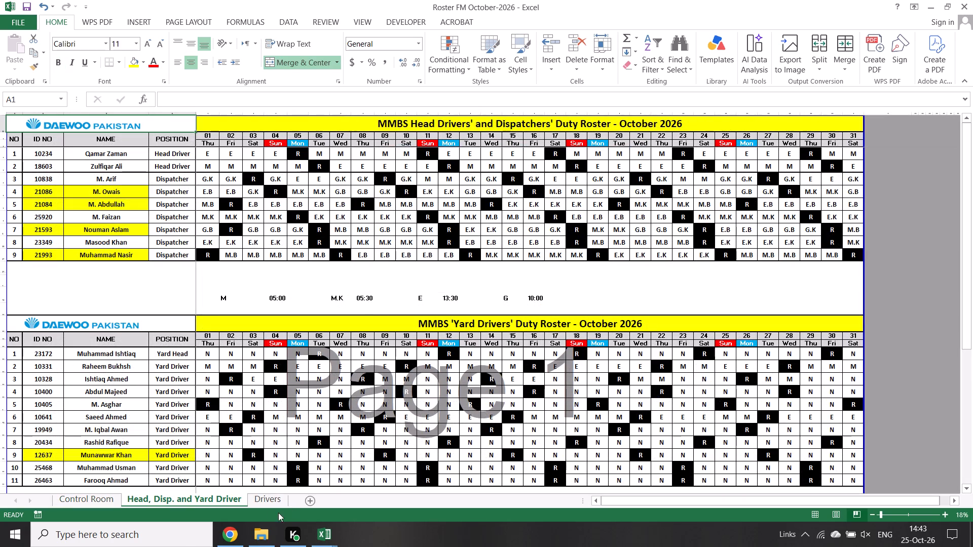
pyautogui.click(268, 503)
pyautogui.click(134, 269)
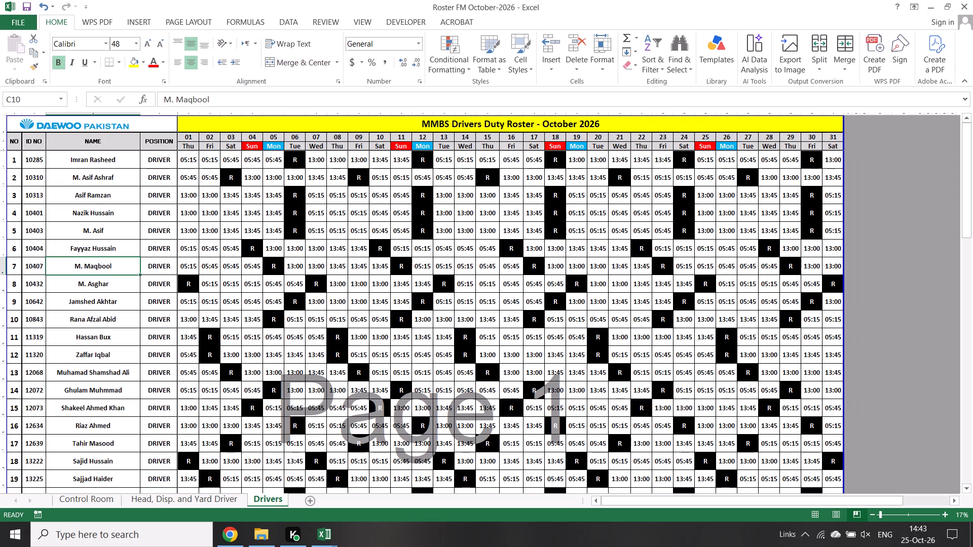
pyautogui.hotkey('ctrl', 'f')
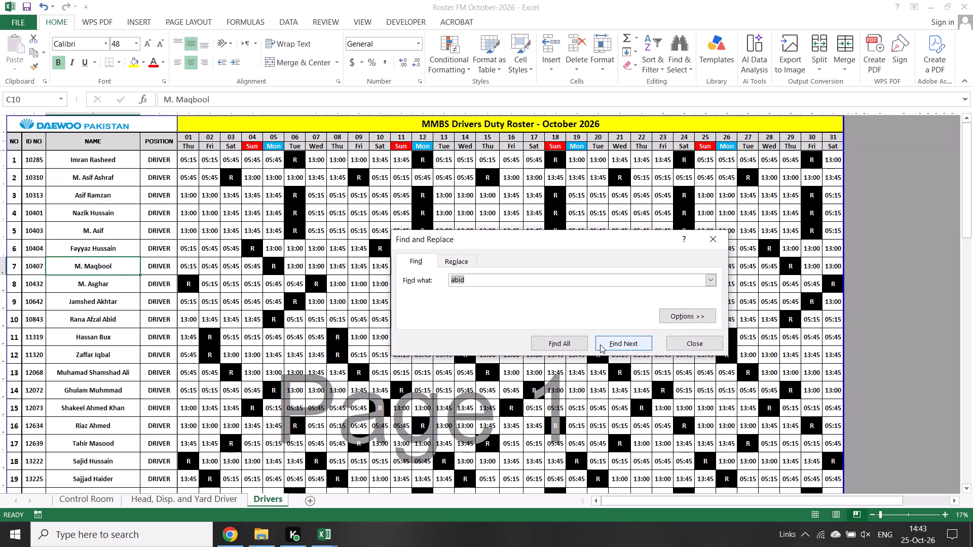
pyautogui.press('Return')
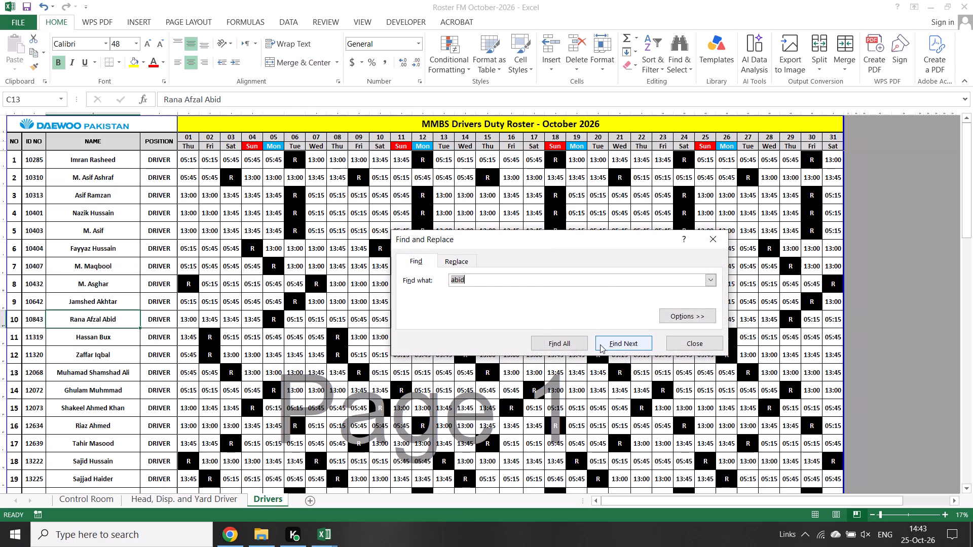
pyautogui.press('Return')
pyautogui.press('Return')
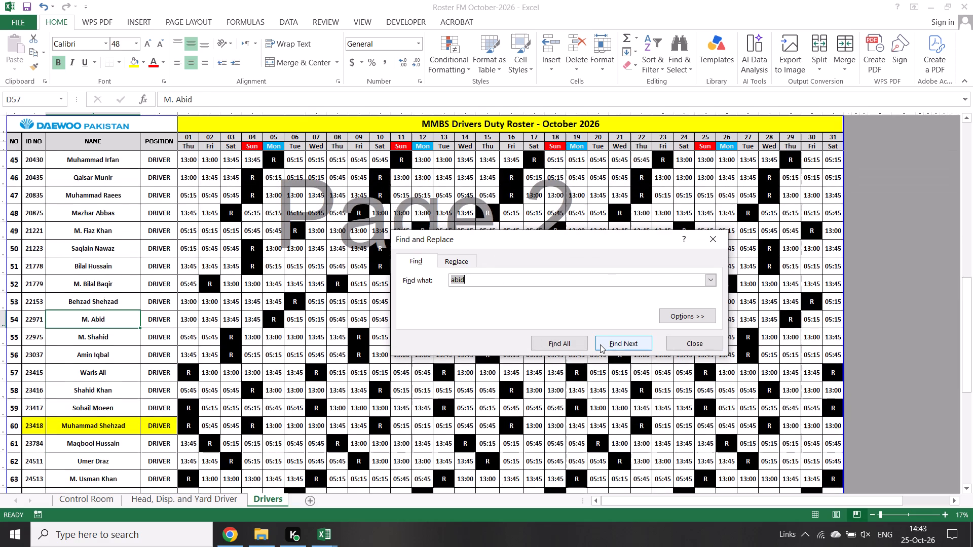
pyautogui.press('Return')
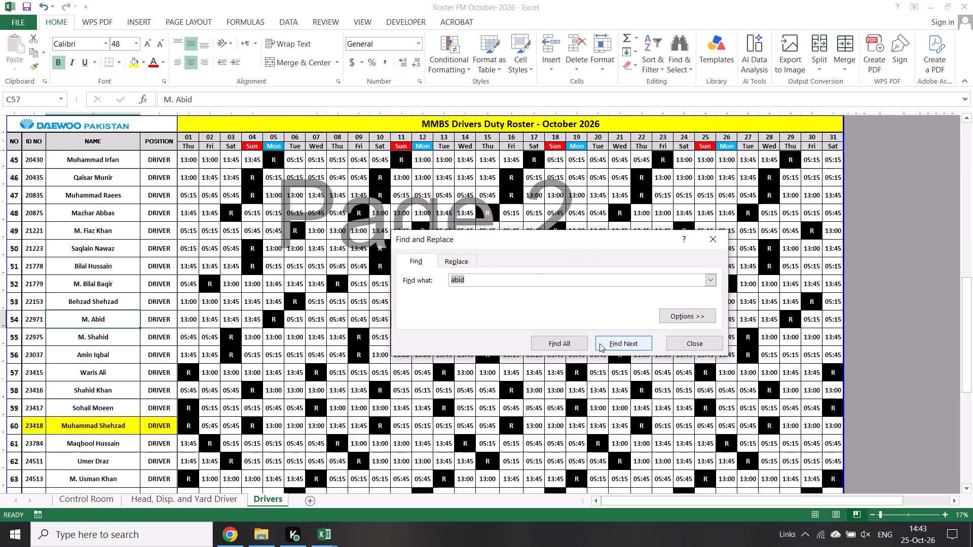
pyautogui.click(707, 246)
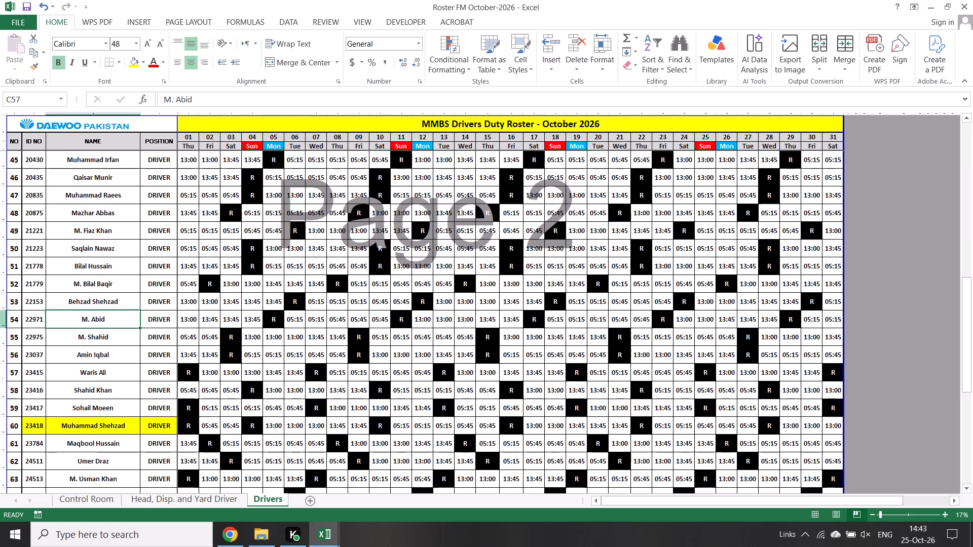
pyautogui.click(0, 318)
pyautogui.hotkey('ctrl', '-')
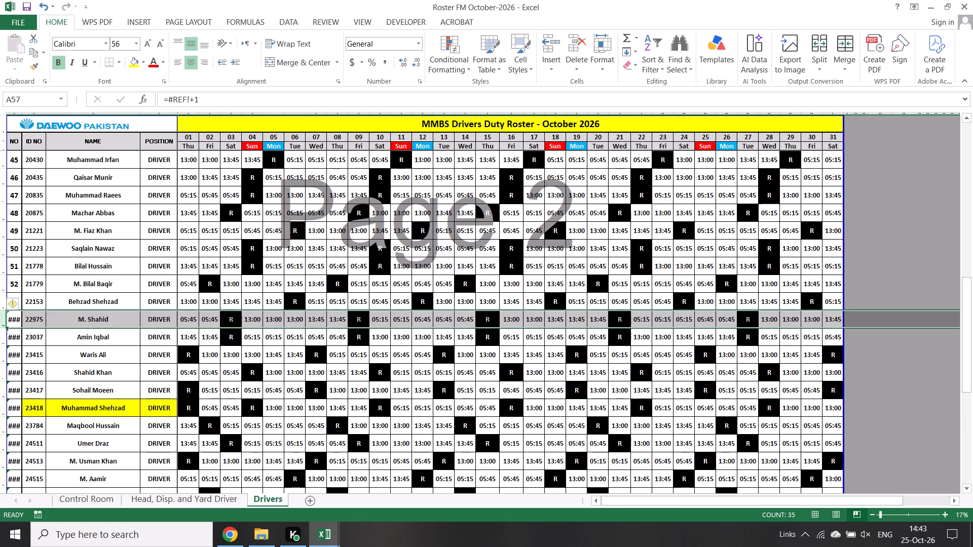
pyautogui.click(74, 283)
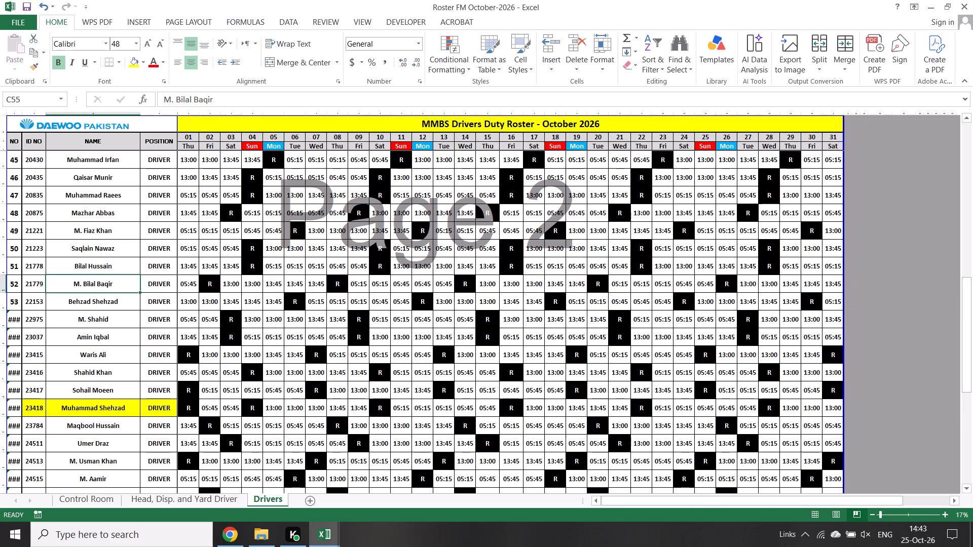
# Search the Drivers sheet for "hassan" and delete the entire roster row of the matching driver numbered 11.
pyautogui.hotkey('ctrl', 'f')
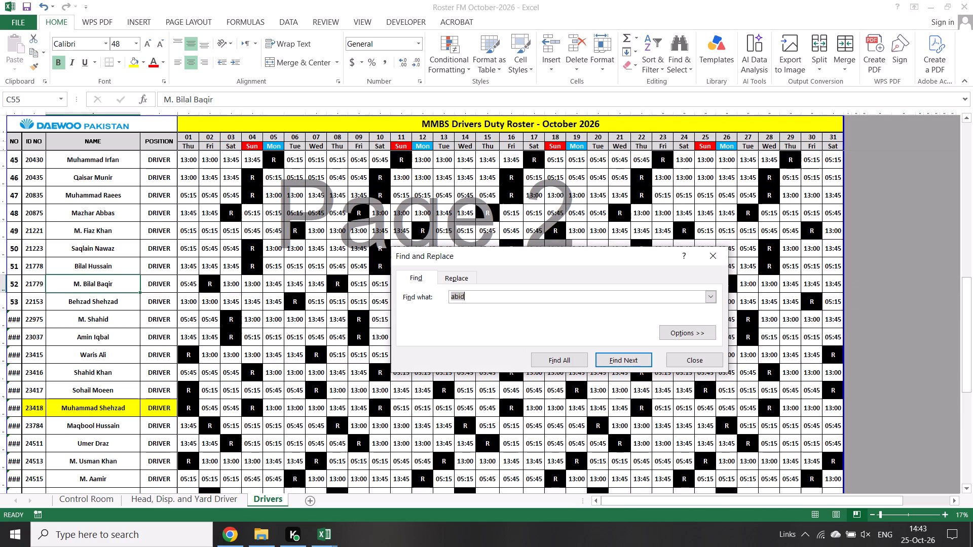
pyautogui.write('hassan')
pyautogui.press('Return')
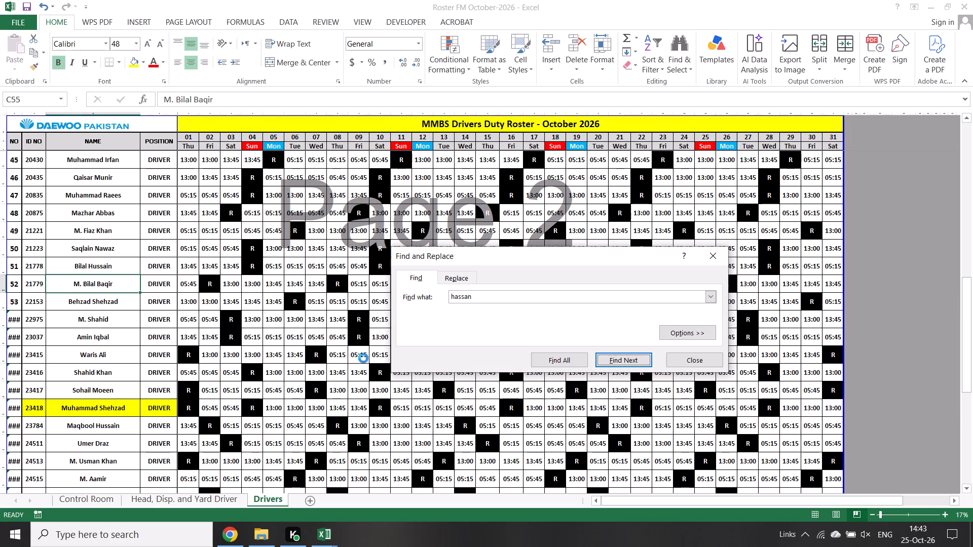
pyautogui.press('Return')
pyautogui.press('Return')
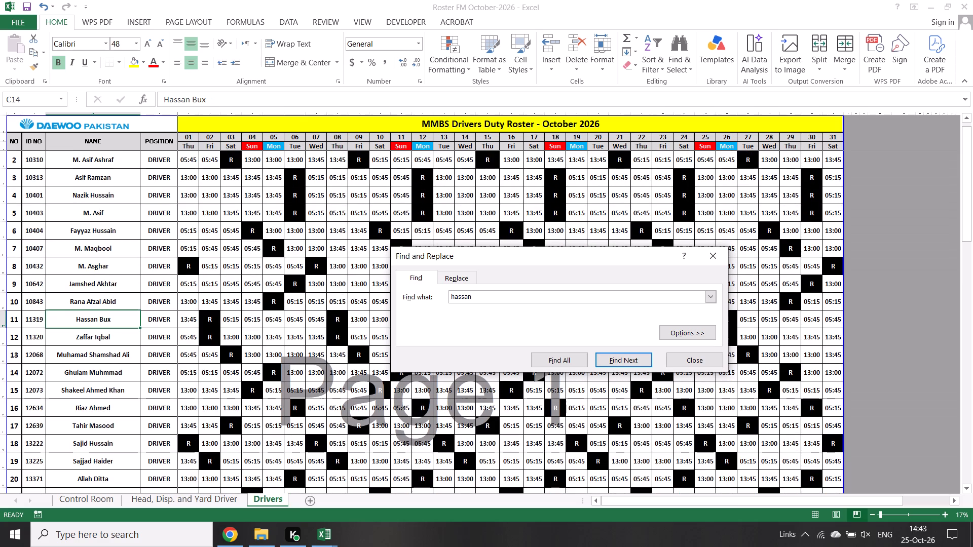
pyautogui.click(710, 261)
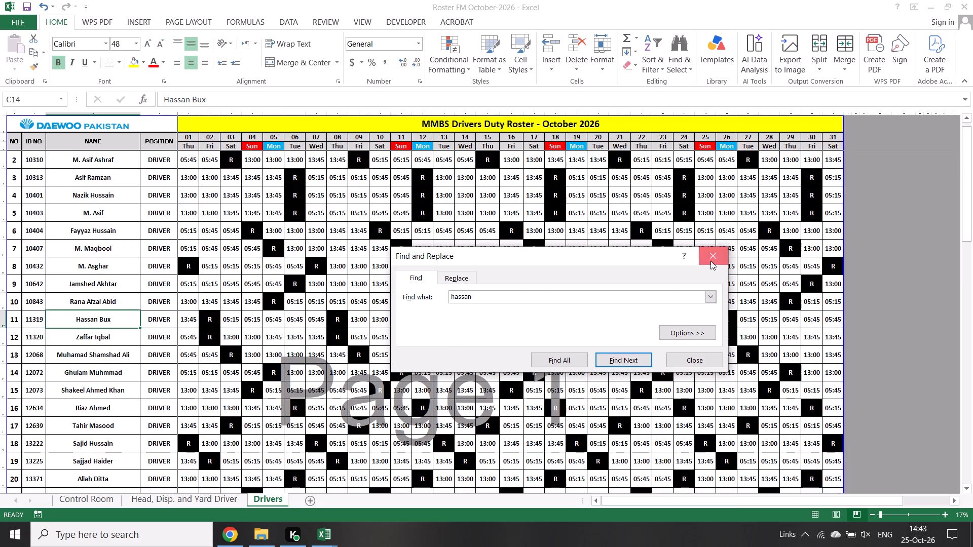
pyautogui.click(2, 318)
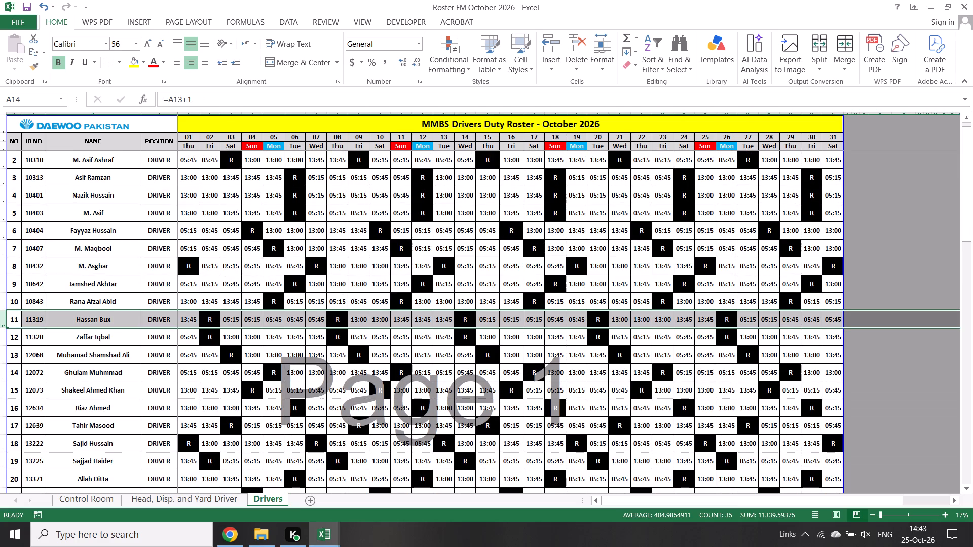
pyautogui.hotkey('ctrl', '-')
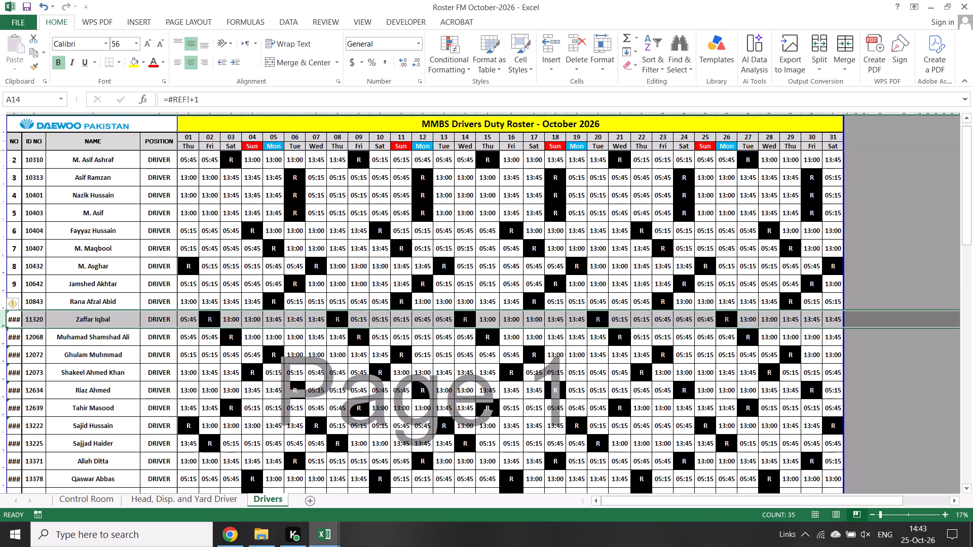
pyautogui.click(83, 245)
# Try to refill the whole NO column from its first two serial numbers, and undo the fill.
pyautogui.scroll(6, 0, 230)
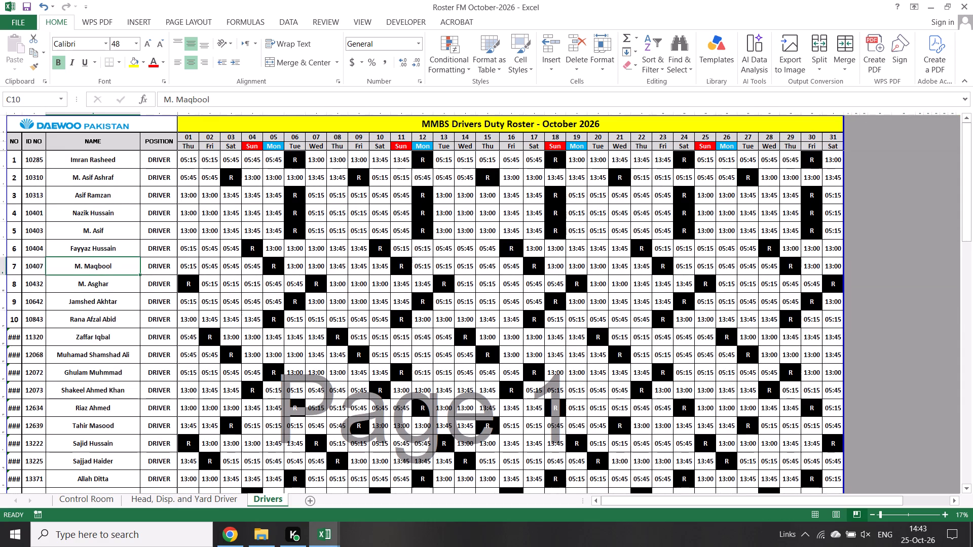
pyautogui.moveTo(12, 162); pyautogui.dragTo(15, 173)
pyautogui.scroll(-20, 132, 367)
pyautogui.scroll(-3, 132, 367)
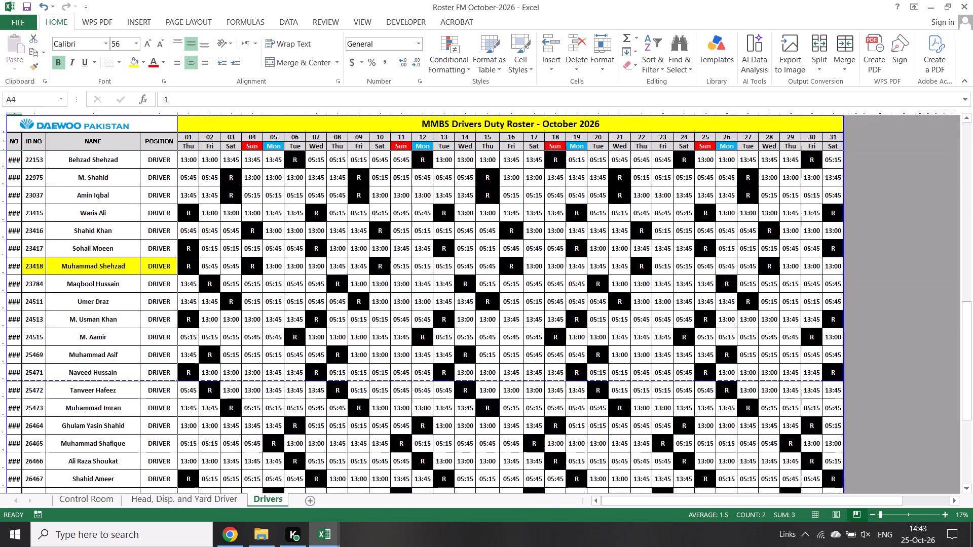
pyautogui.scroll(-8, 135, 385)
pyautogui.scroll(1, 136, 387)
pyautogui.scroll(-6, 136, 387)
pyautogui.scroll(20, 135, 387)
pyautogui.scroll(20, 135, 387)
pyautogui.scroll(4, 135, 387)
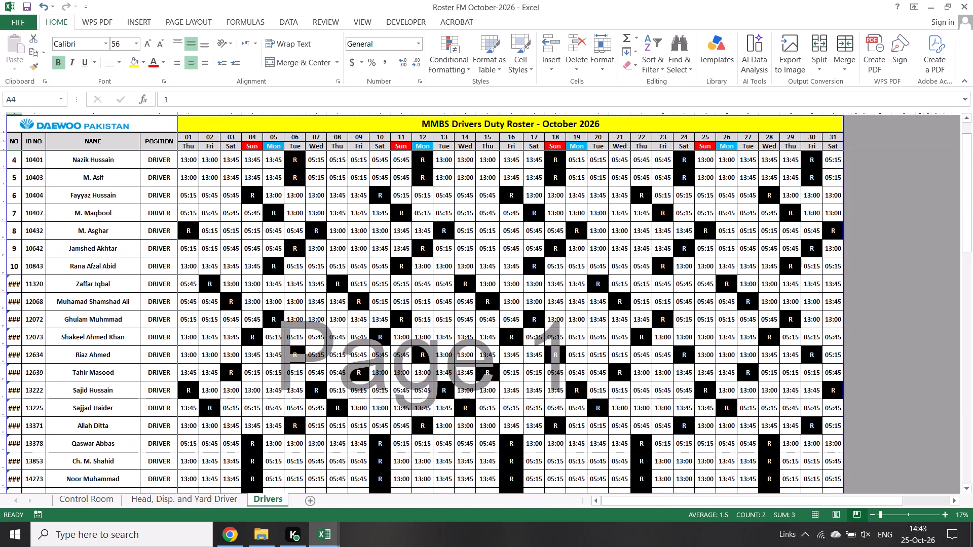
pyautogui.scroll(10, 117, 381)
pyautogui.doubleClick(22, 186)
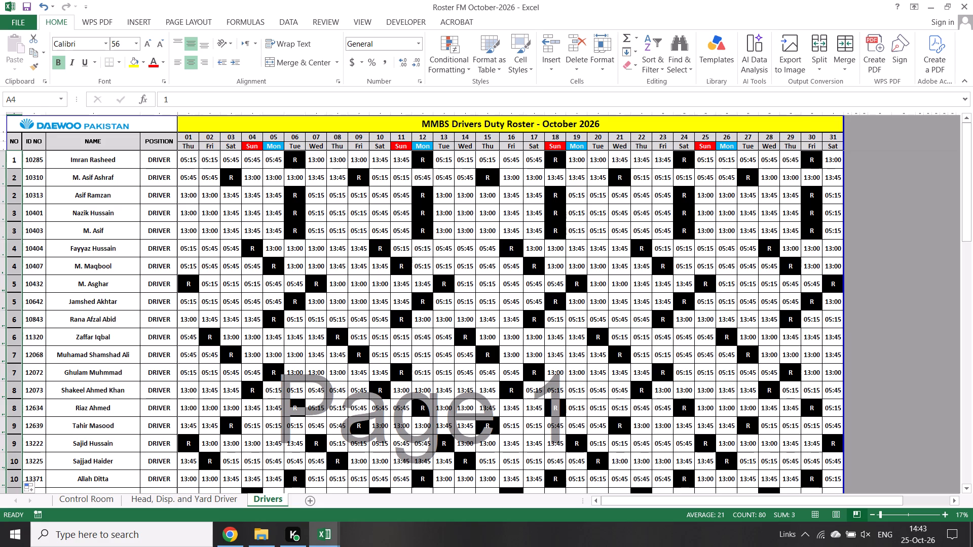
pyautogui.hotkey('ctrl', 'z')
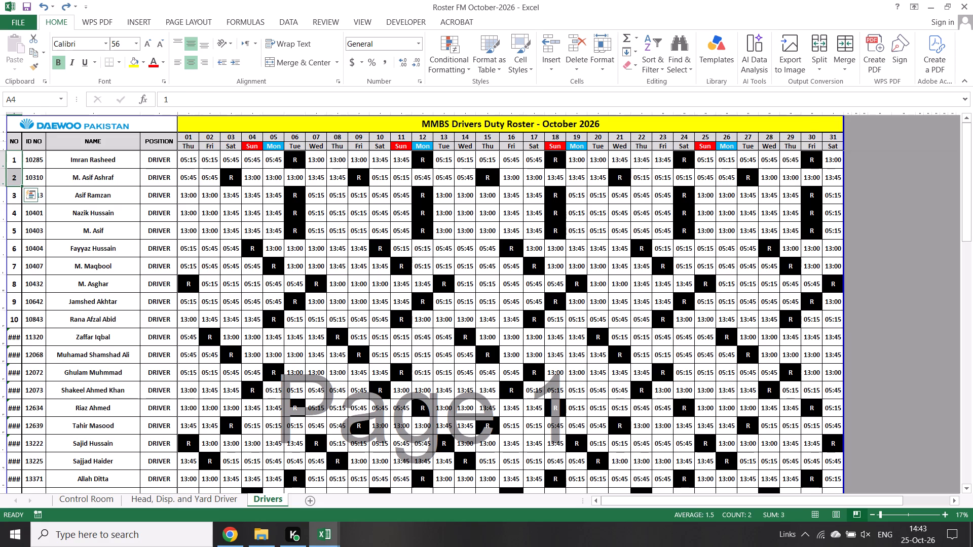
# Fill the serial number formula from 9 and 10 down through 12 in the NO column.
pyautogui.click(79, 286)
pyautogui.moveTo(16, 301); pyautogui.dragTo(16, 314)
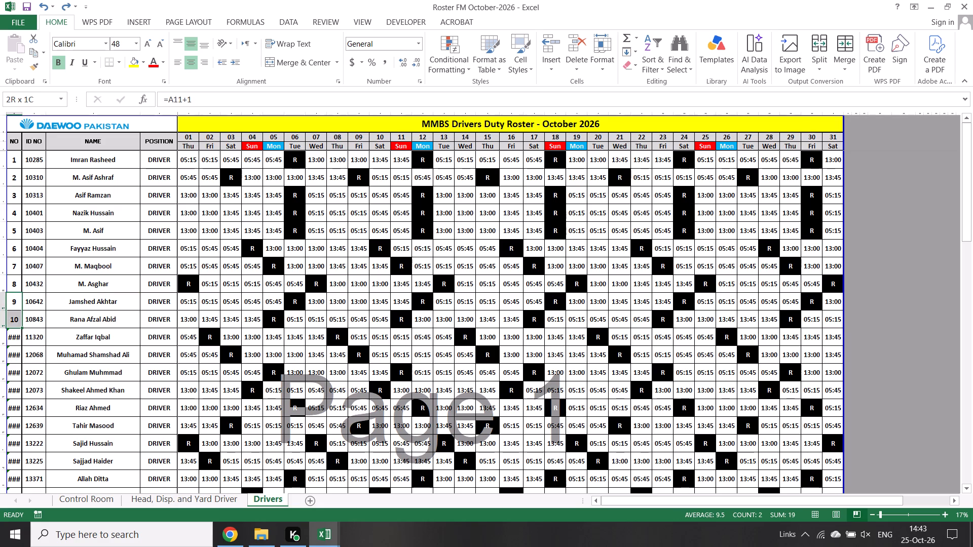
pyautogui.moveTo(22, 327); pyautogui.dragTo(20, 370)
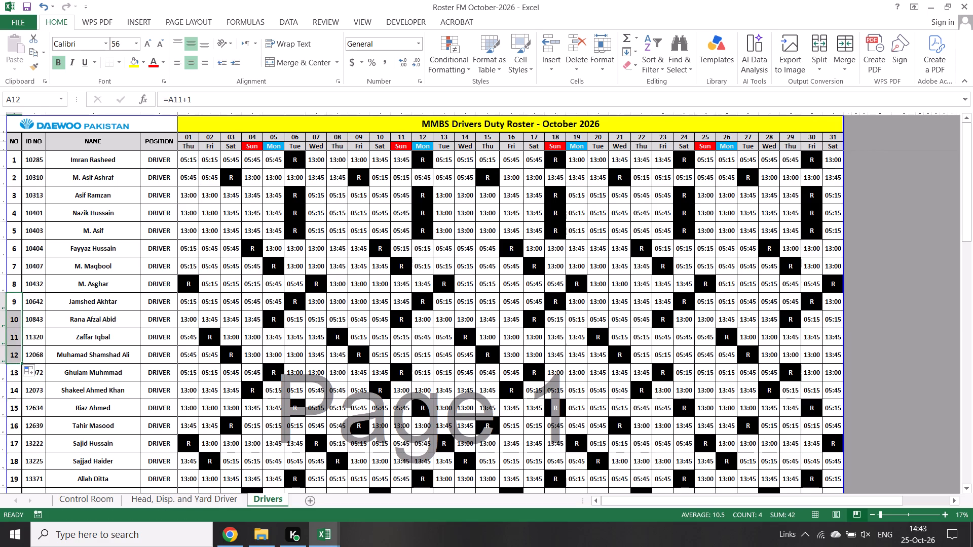
# Fill the serial number formula from 51 and 52 down to 53, and check the numbering through the roster's end.
pyautogui.scroll(-16, 25, 395)
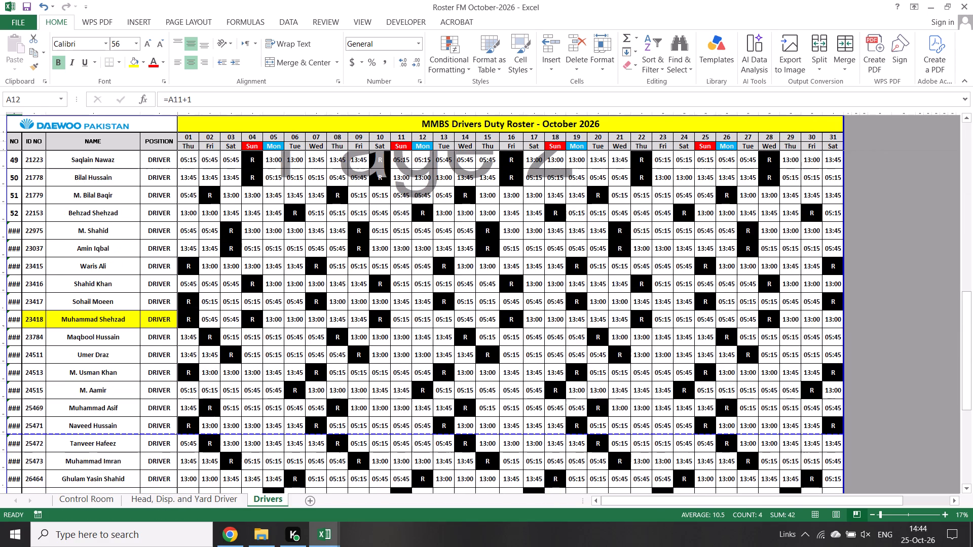
pyautogui.click(40, 254)
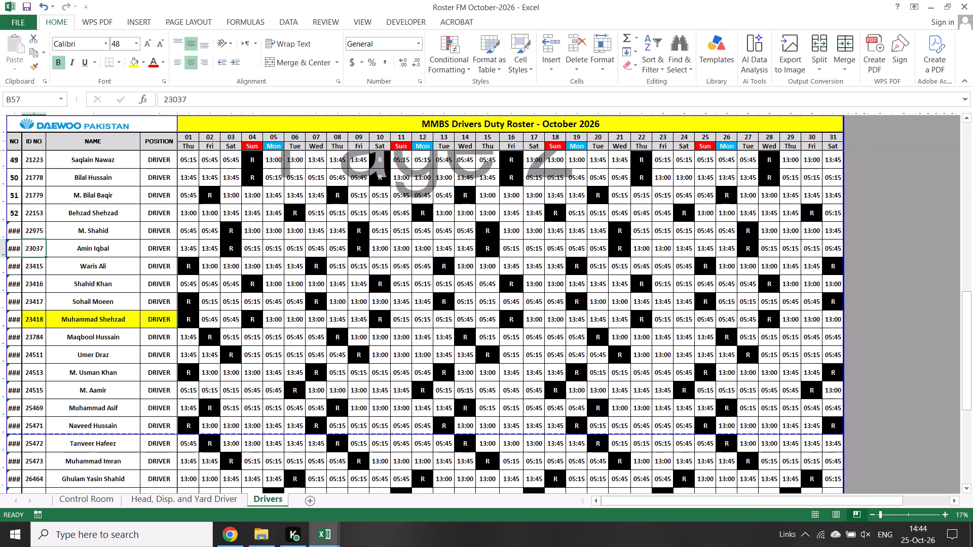
pyautogui.moveTo(14, 191); pyautogui.dragTo(14, 205)
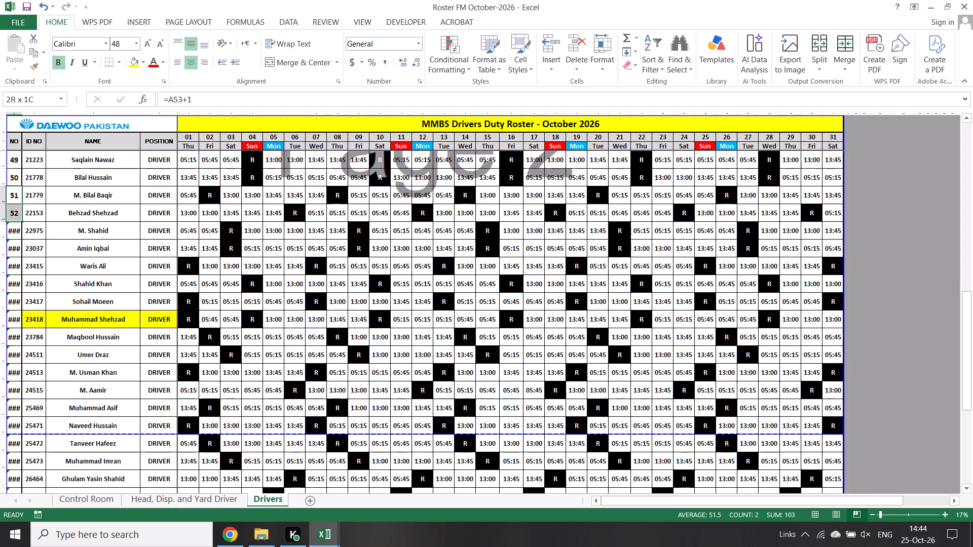
pyautogui.moveTo(20, 222); pyautogui.dragTo(20, 242)
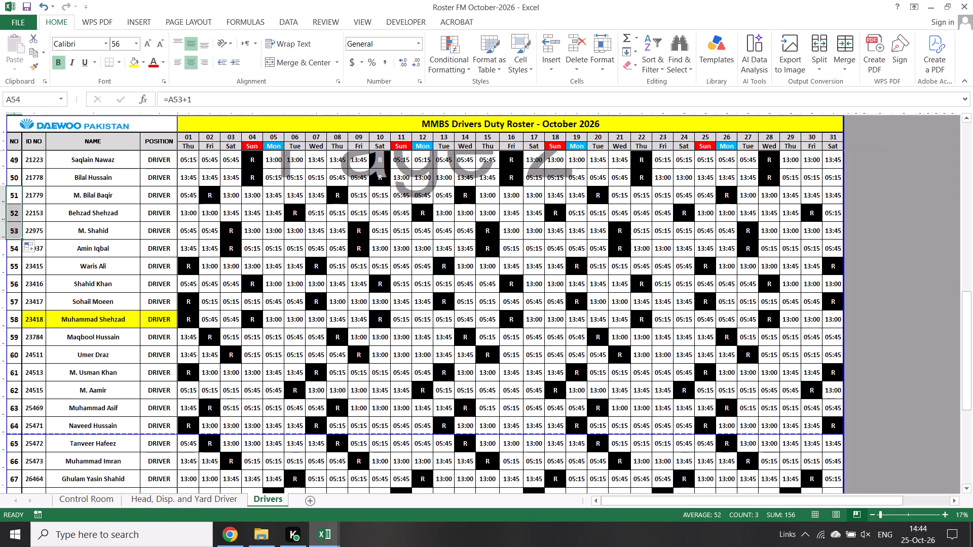
pyautogui.scroll(-7, 115, 293)
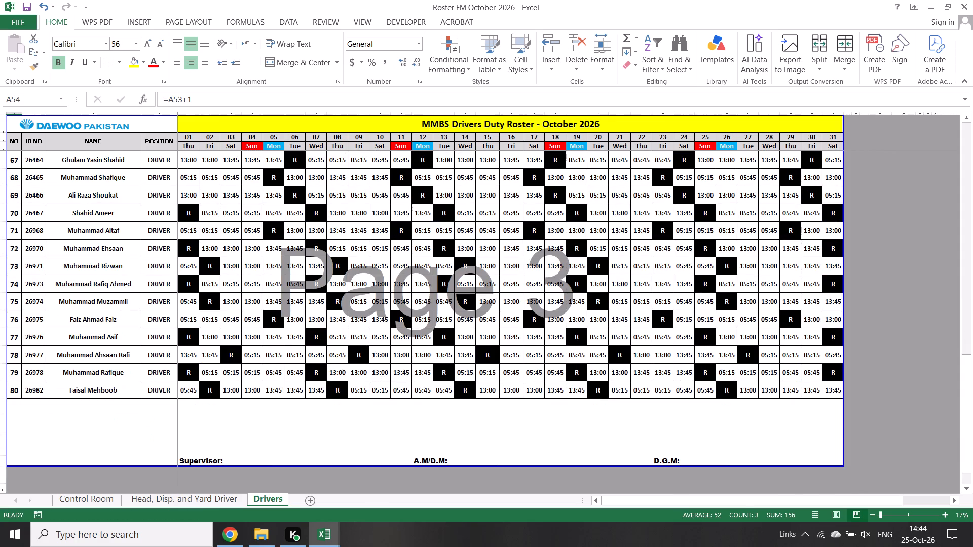
pyautogui.scroll(2, 121, 430)
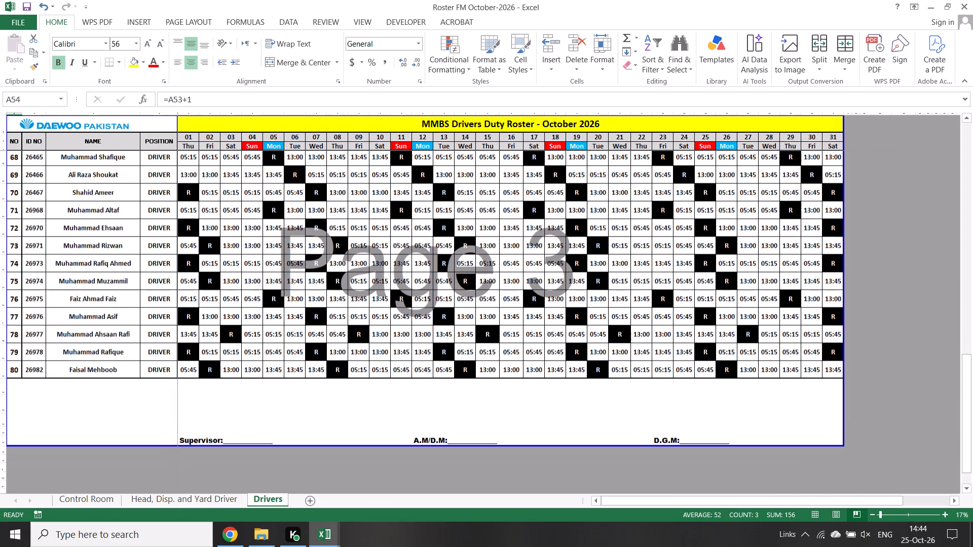
pyautogui.scroll(6, 110, 435)
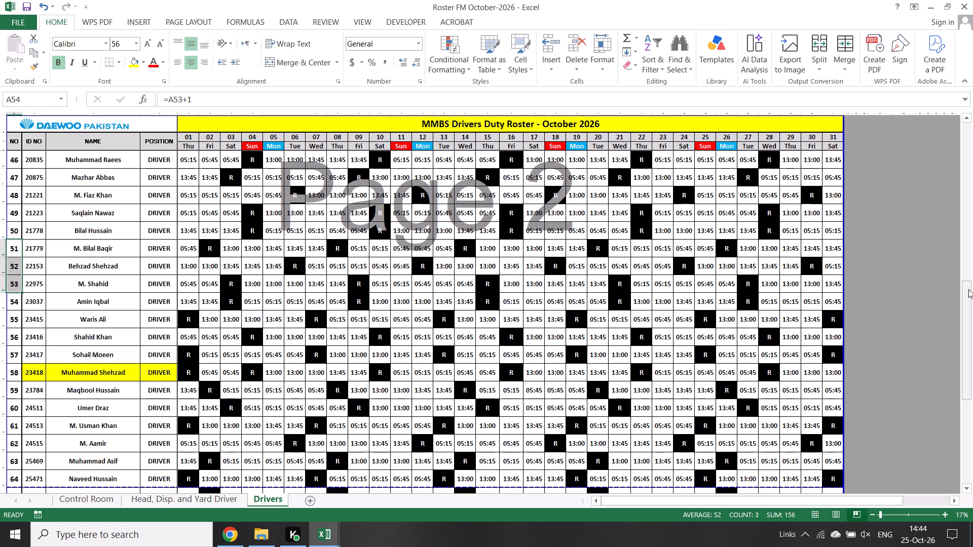
pyautogui.moveTo(968, 289); pyautogui.dragTo(972, 93)
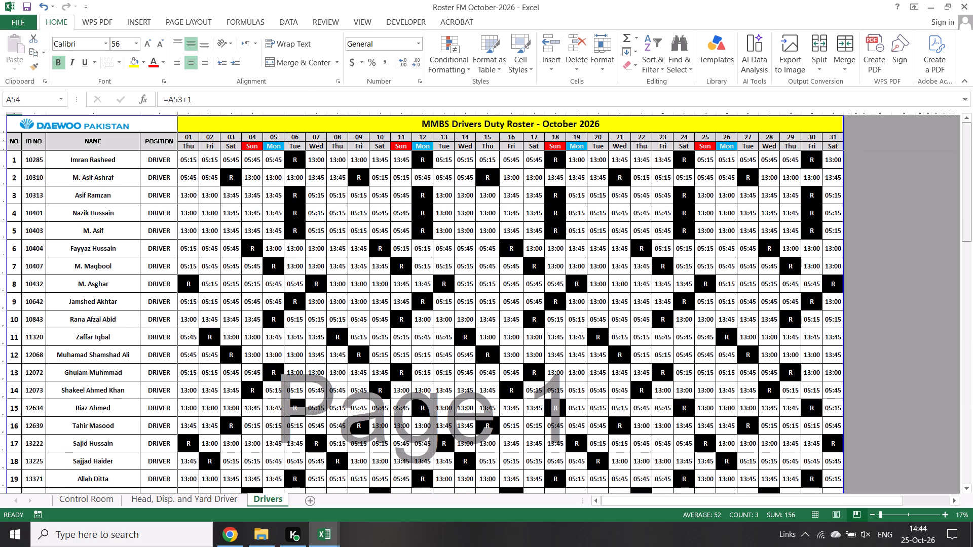
pyautogui.click(221, 128)
# On the Head, Disp. and Yard Driver sheet, hide the date columns 01 to 25.
pyautogui.click(170, 501)
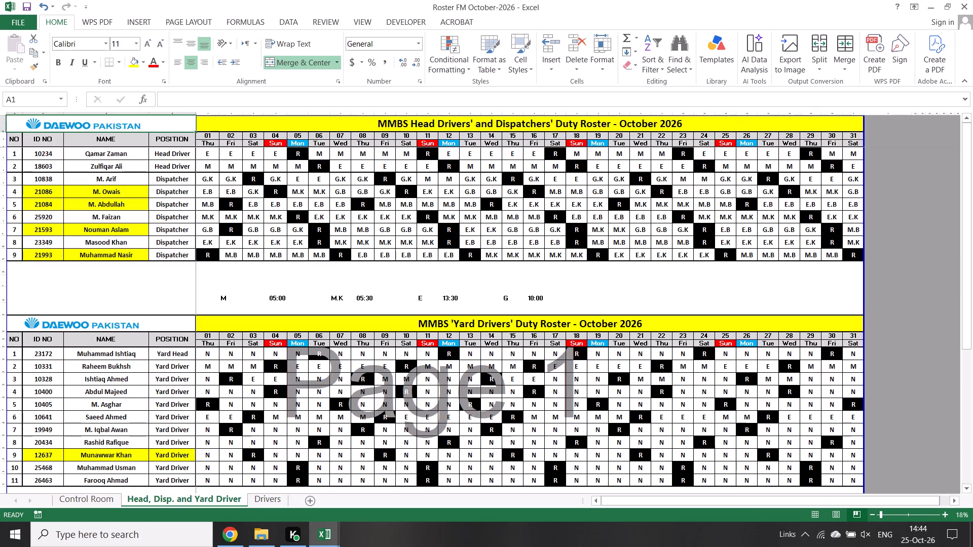
pyautogui.scroll(4, 198, 236)
pyautogui.moveTo(207, 113); pyautogui.dragTo(316, 111)
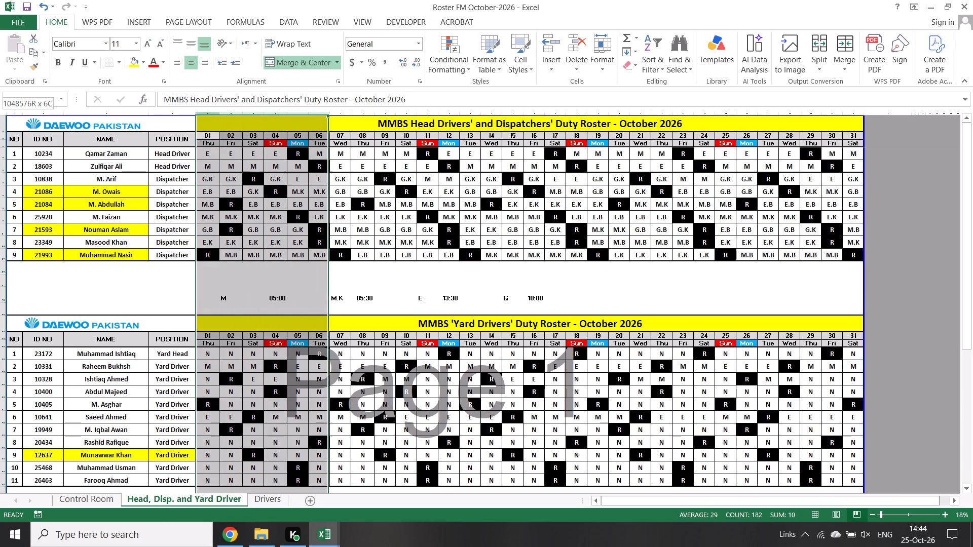
pyautogui.moveTo(316, 111); pyautogui.dragTo(720, 116)
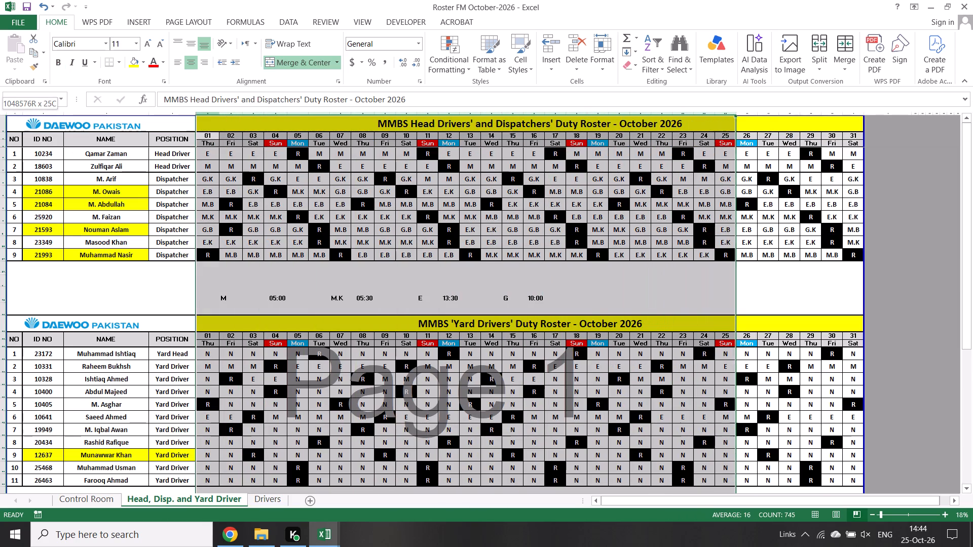
pyautogui.moveTo(720, 116); pyautogui.dragTo(723, 116)
pyautogui.hotkey('ctrl', '0')
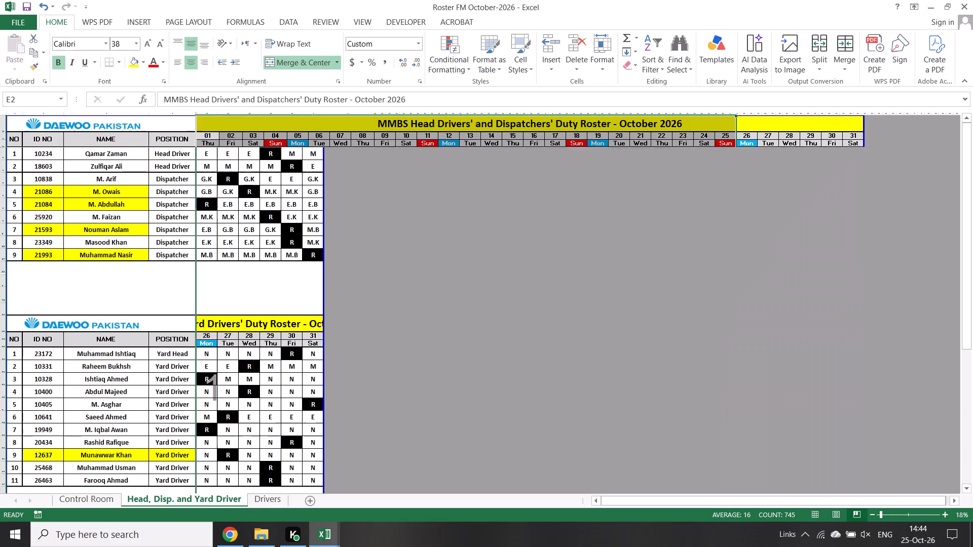
# On the Drivers sheet, hide the date columns 01 to 25.
pyautogui.click(274, 499)
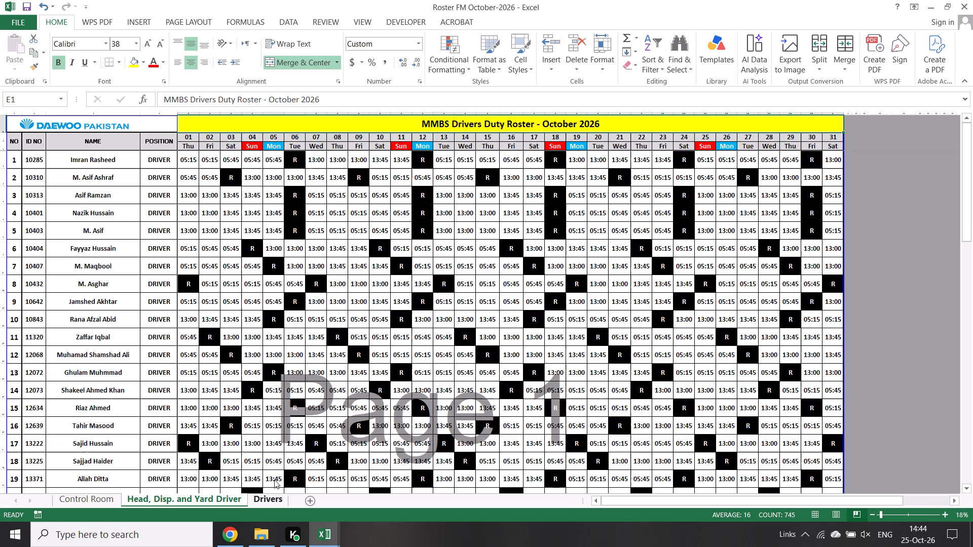
pyautogui.moveTo(194, 113); pyautogui.dragTo(621, 111)
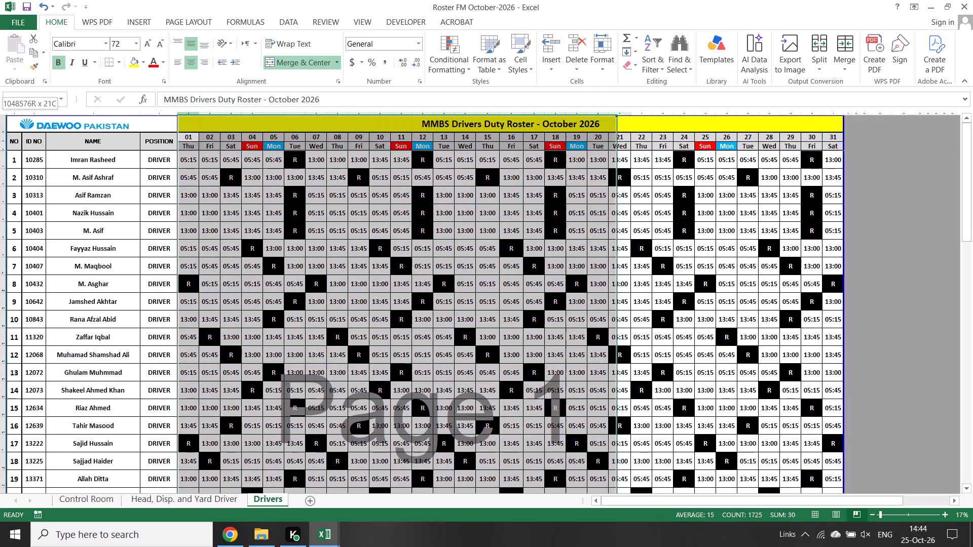
pyautogui.moveTo(621, 111); pyautogui.dragTo(703, 119)
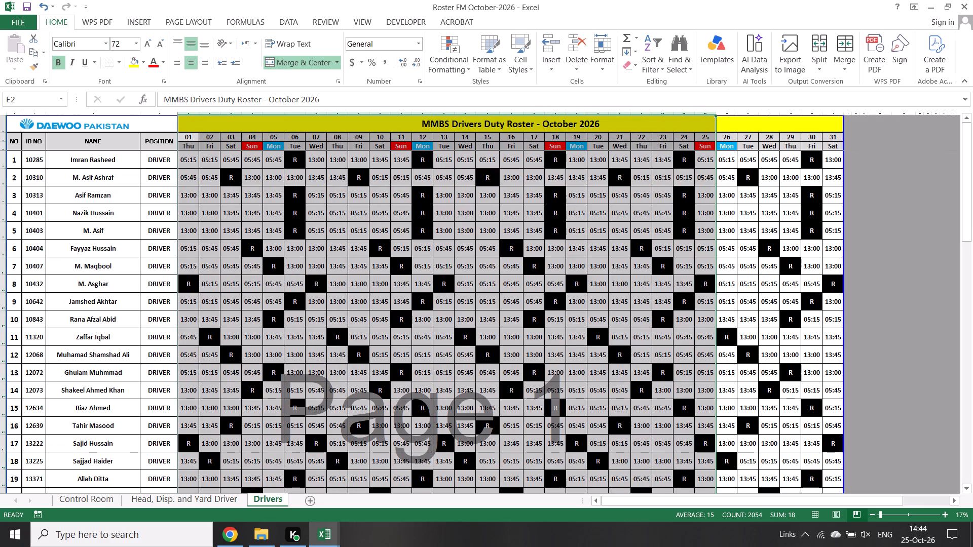
pyautogui.hotkey('ctrl', '0')
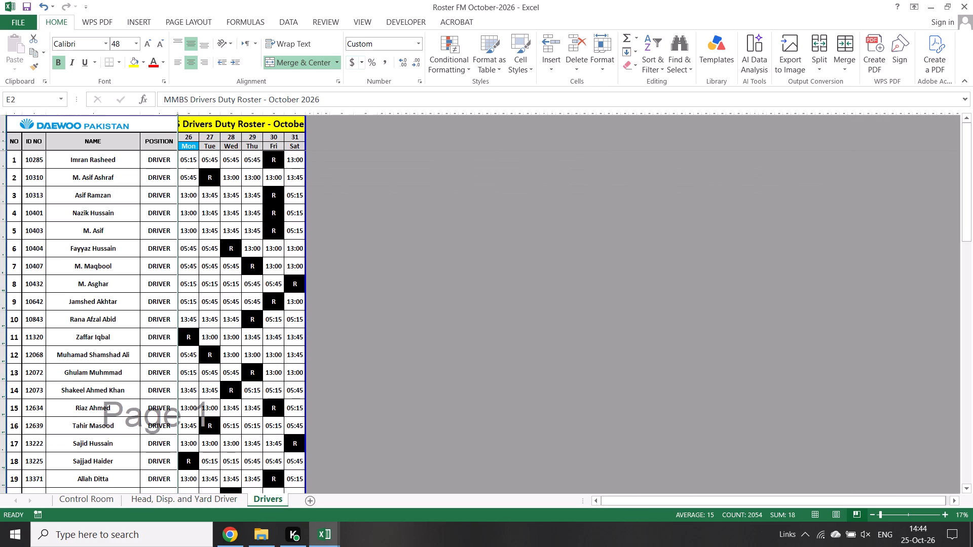
pyautogui.click(247, 116)
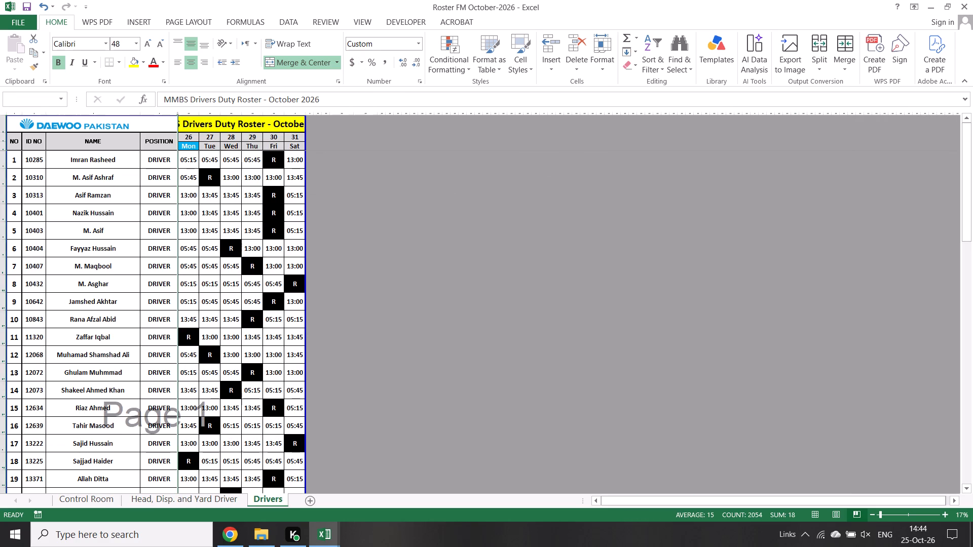
pyautogui.click(237, 122)
# Save the Roster FM October-2026 workbook, and close both it and the OBU Report-25-10-2026 workbook.
pyautogui.hotkey('ctrl', 's')
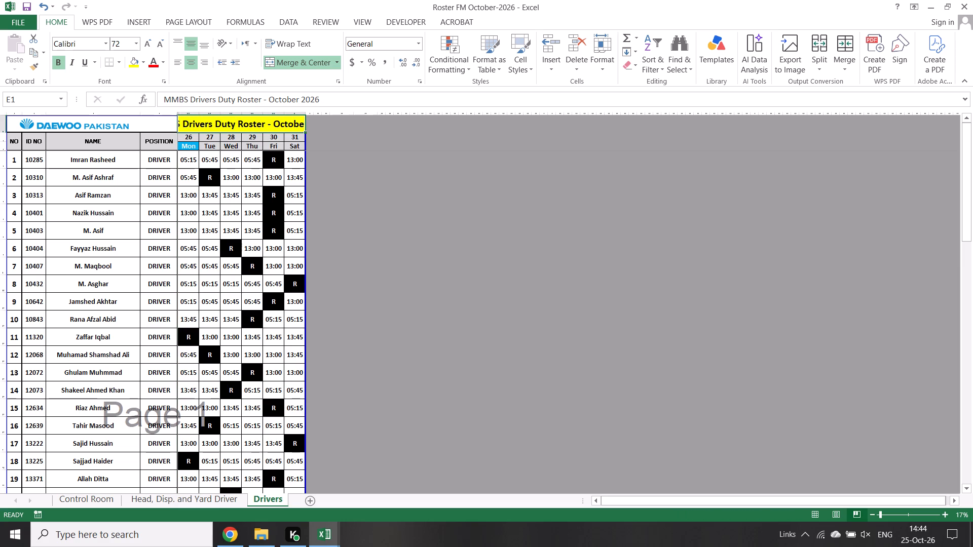
pyautogui.click(972, 0)
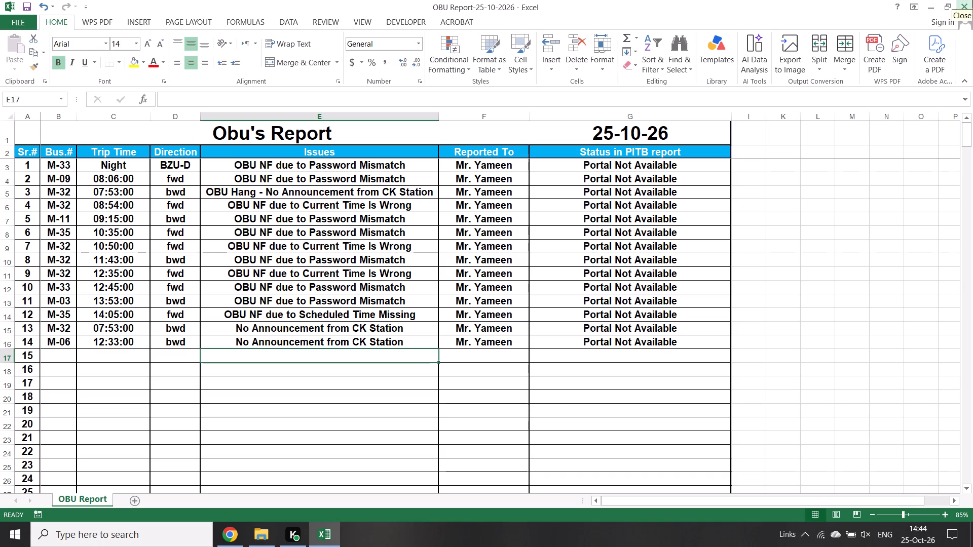
pyautogui.click(972, 0)
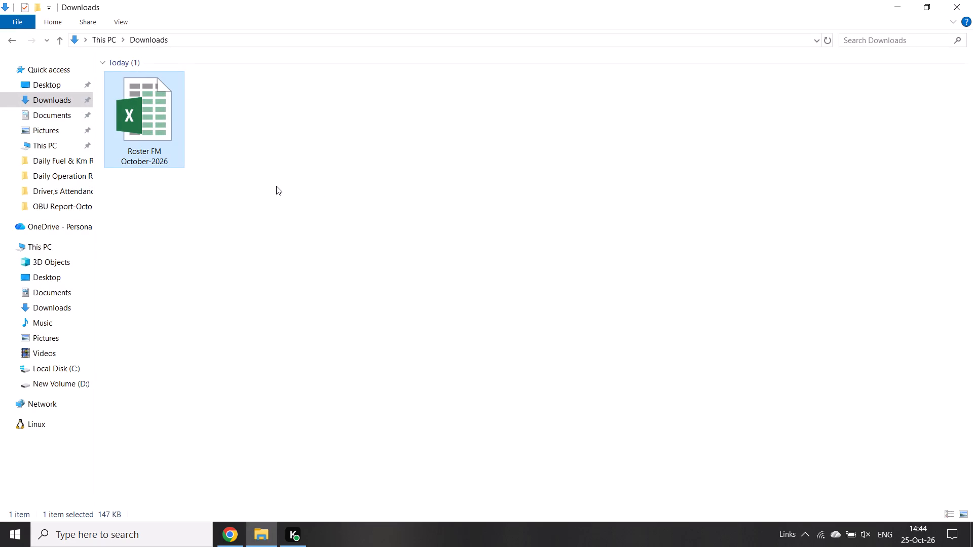
# In File Explorer, cut the Roster FM October-2026 file from Downloads to move it, and go back to Quick access.
pyautogui.hotkey('ctrl', 'x')
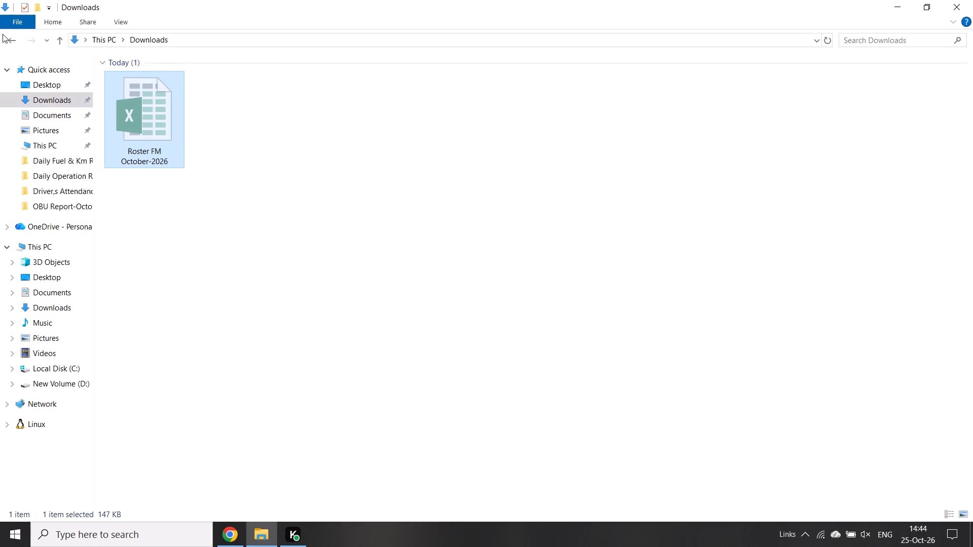
pyautogui.click(8, 35)
pyautogui.click(10, 40)
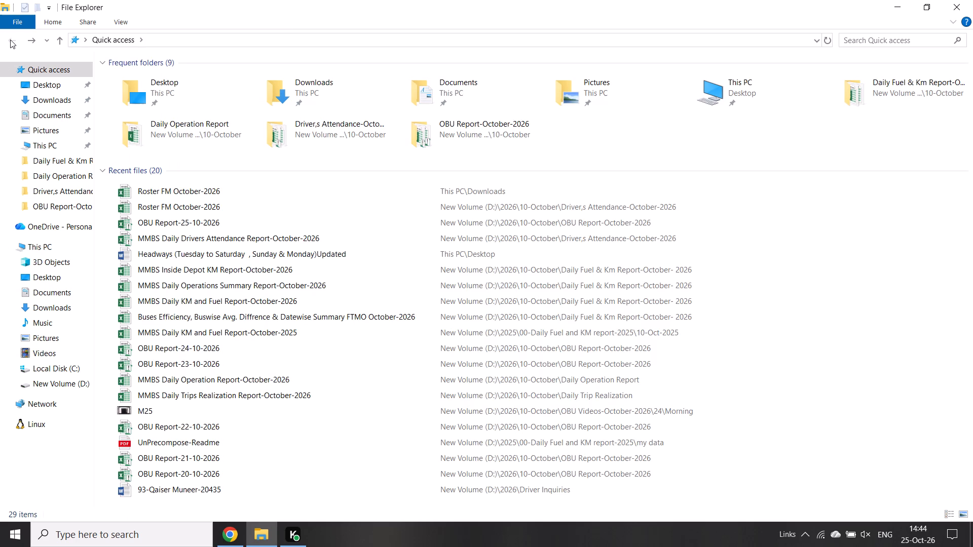
# Move the cut roster file into D:\2026\10-October\Driver,s Attendance-October-2026, replacing the existing Roster FM October-2026 file.
pyautogui.click(66, 388)
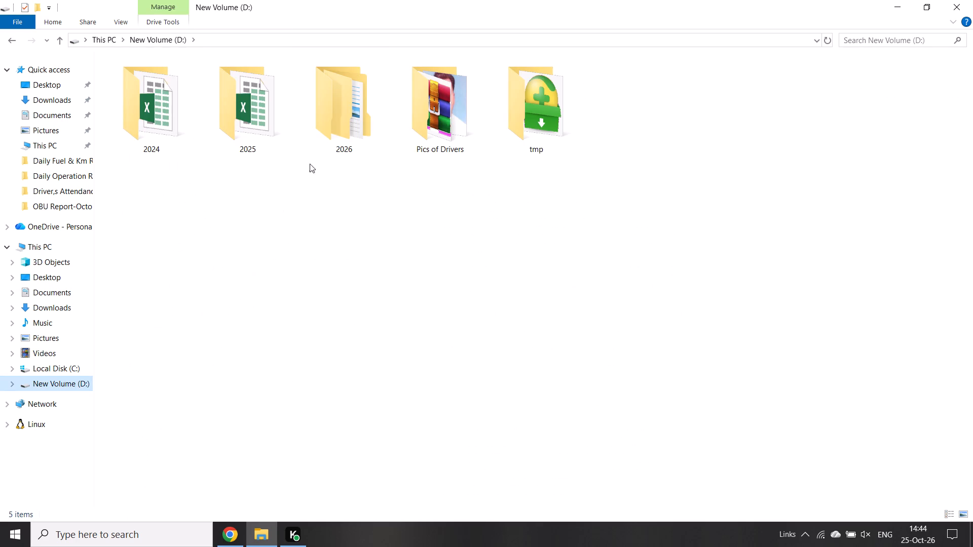
pyautogui.doubleClick(334, 133)
pyautogui.click(276, 251)
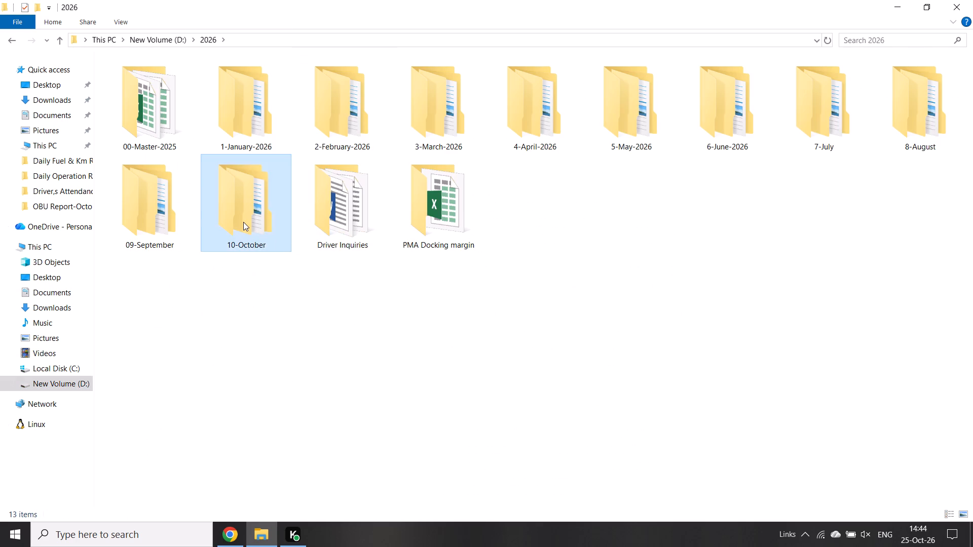
pyautogui.doubleClick(243, 222)
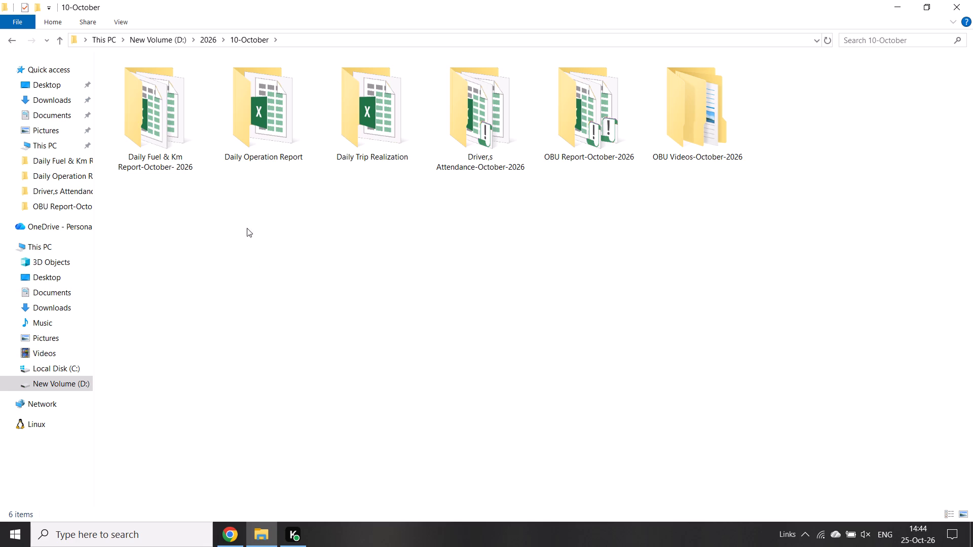
pyautogui.doubleClick(474, 132)
pyautogui.click(178, 131)
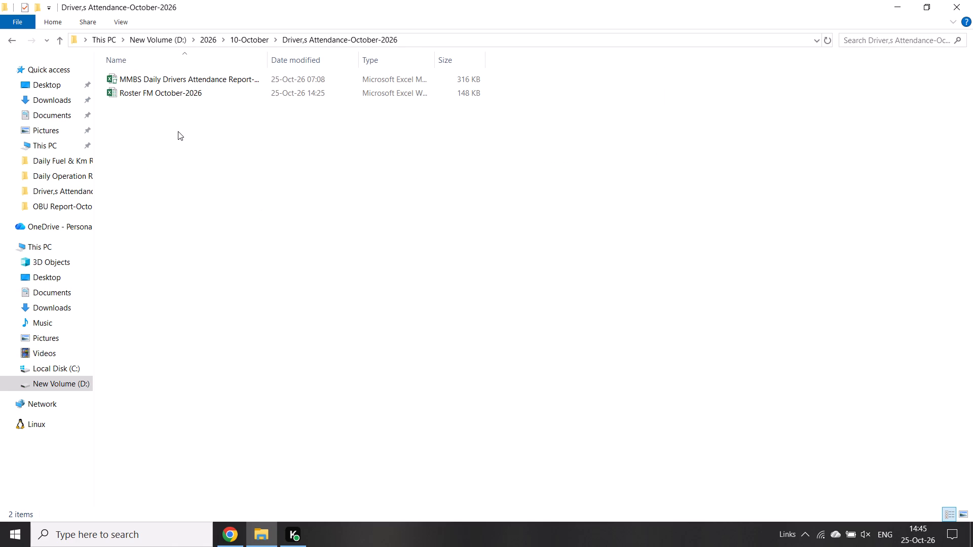
pyautogui.hotkey('ctrl', 'v')
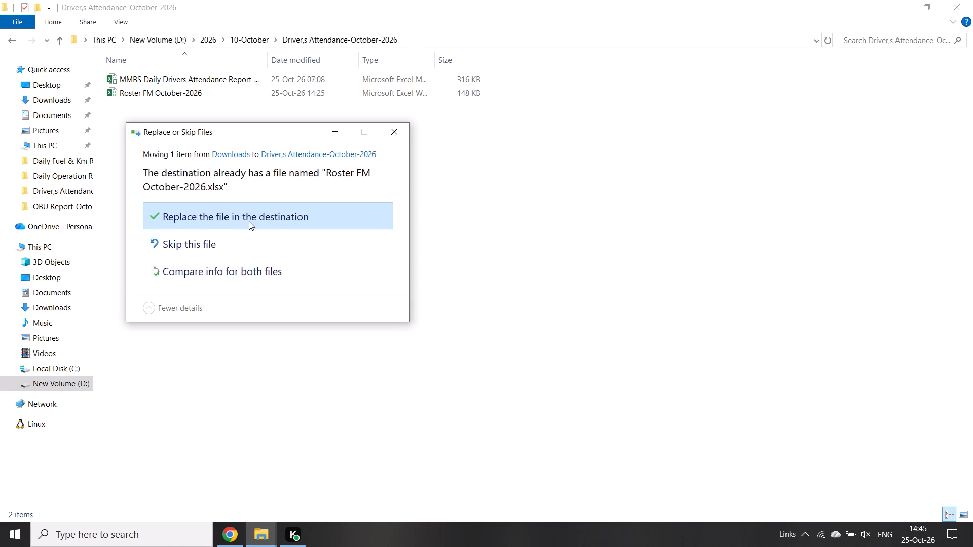
pyautogui.click(249, 221)
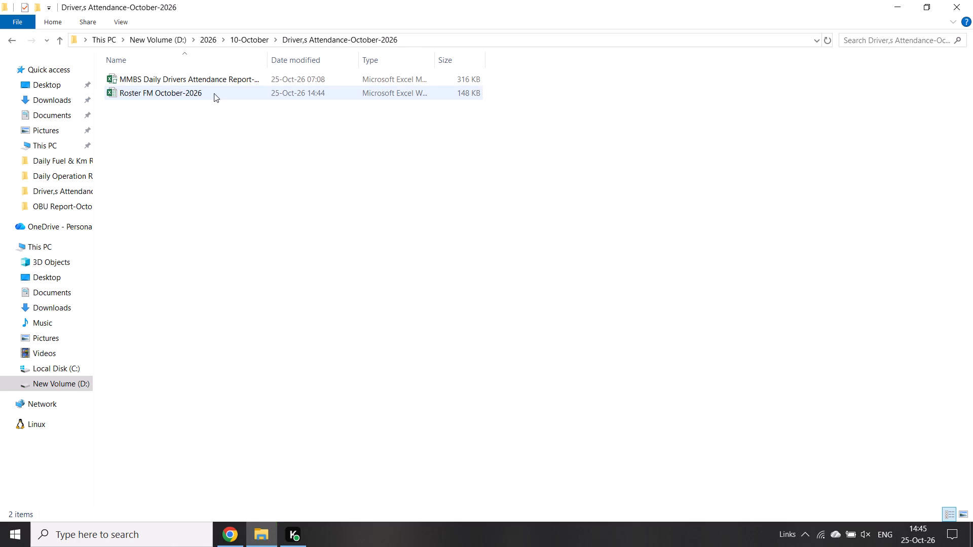
# Open the Roster FM October-2026 workbook from the Driver,s Attendance-October-2026 folder.
pyautogui.doubleClick(214, 93)
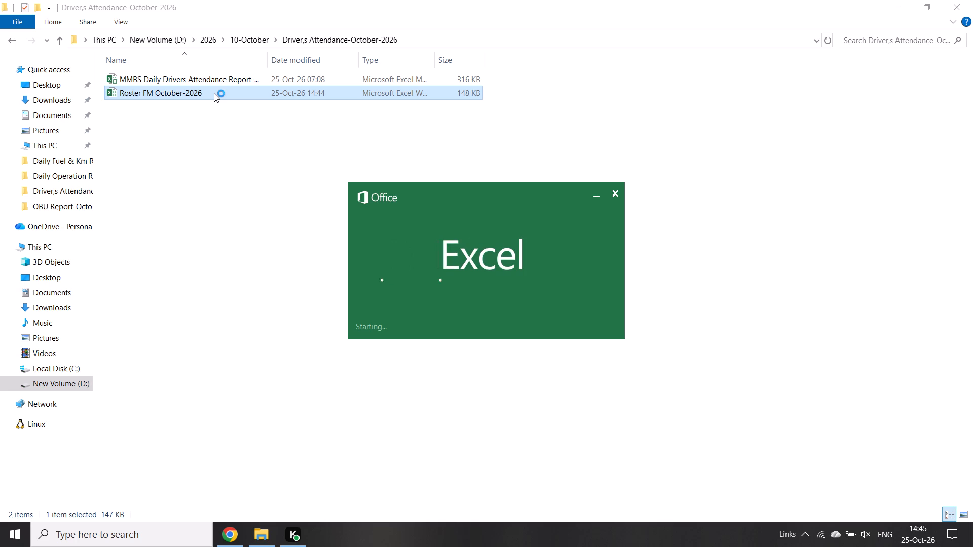